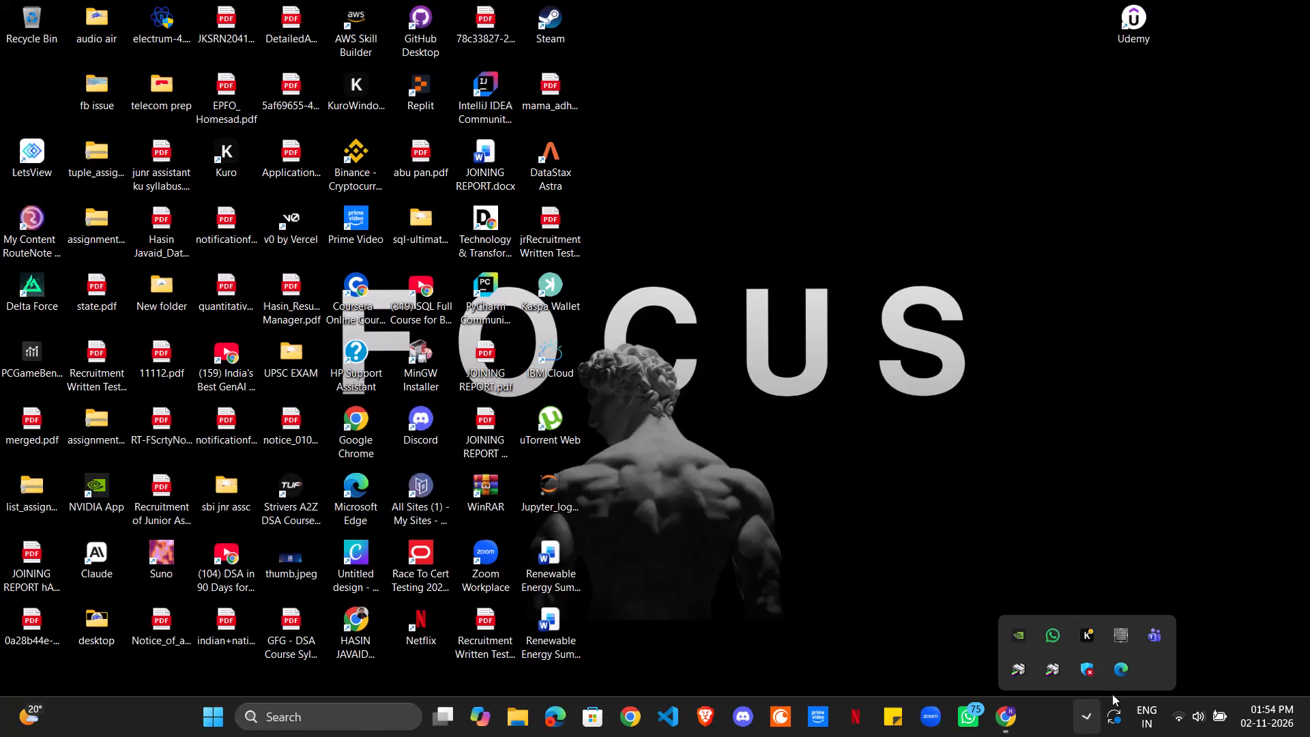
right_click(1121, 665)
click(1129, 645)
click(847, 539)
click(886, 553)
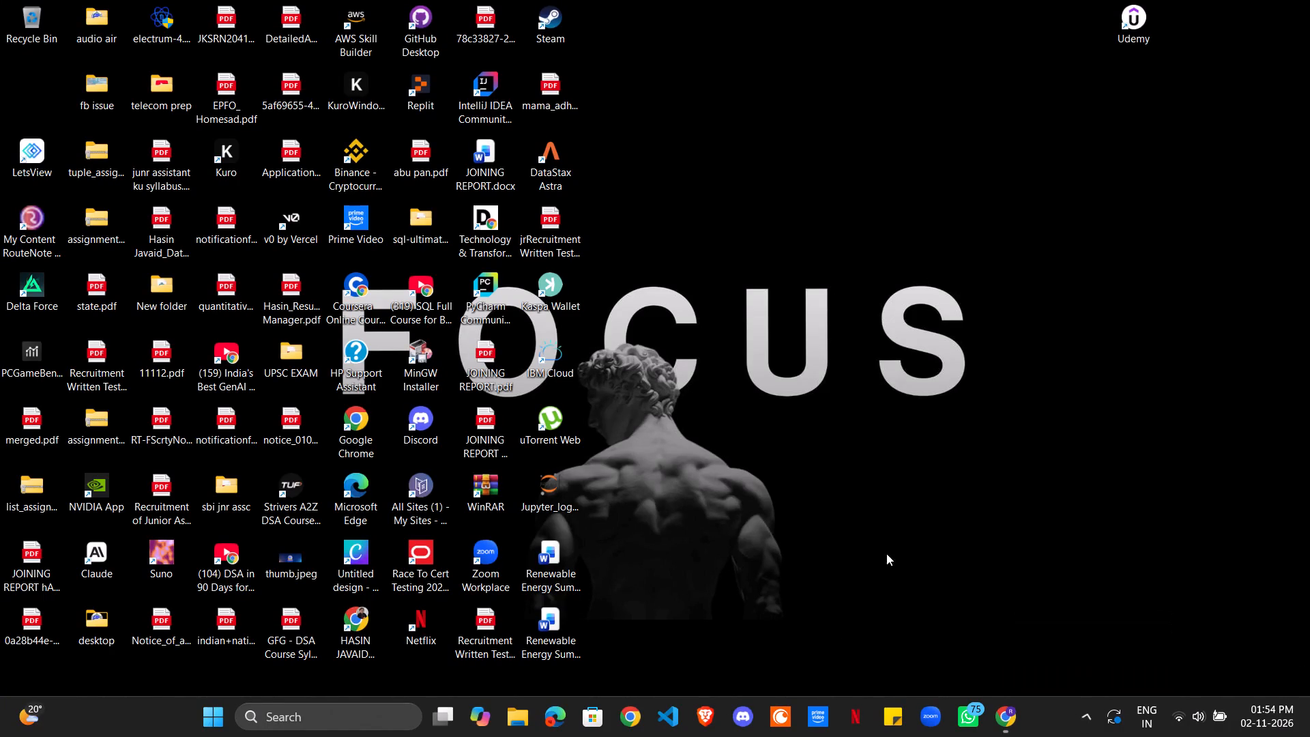
Switch to the Chrome window with X and look over the latest posts on the Akashvani News Srinagar profile.
click(1002, 708)
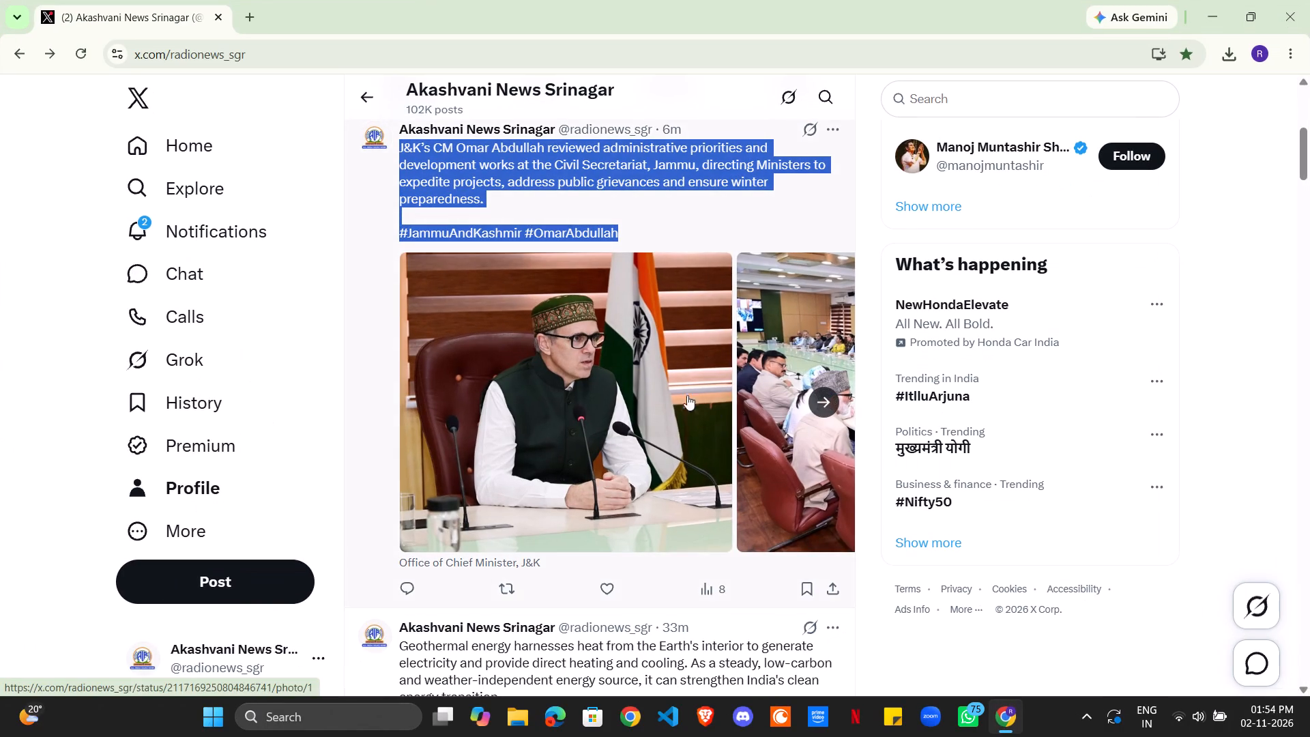
click(794, 197)
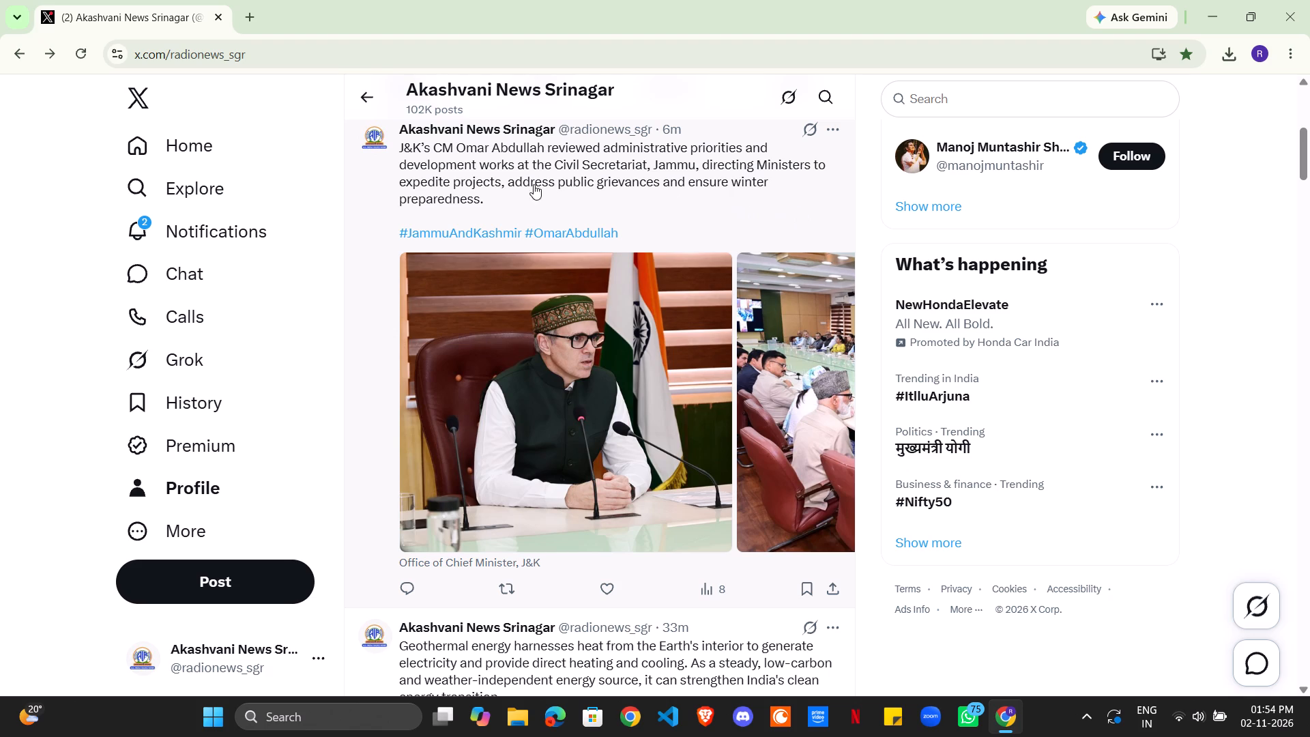
scroll(613, 366, down, 14)
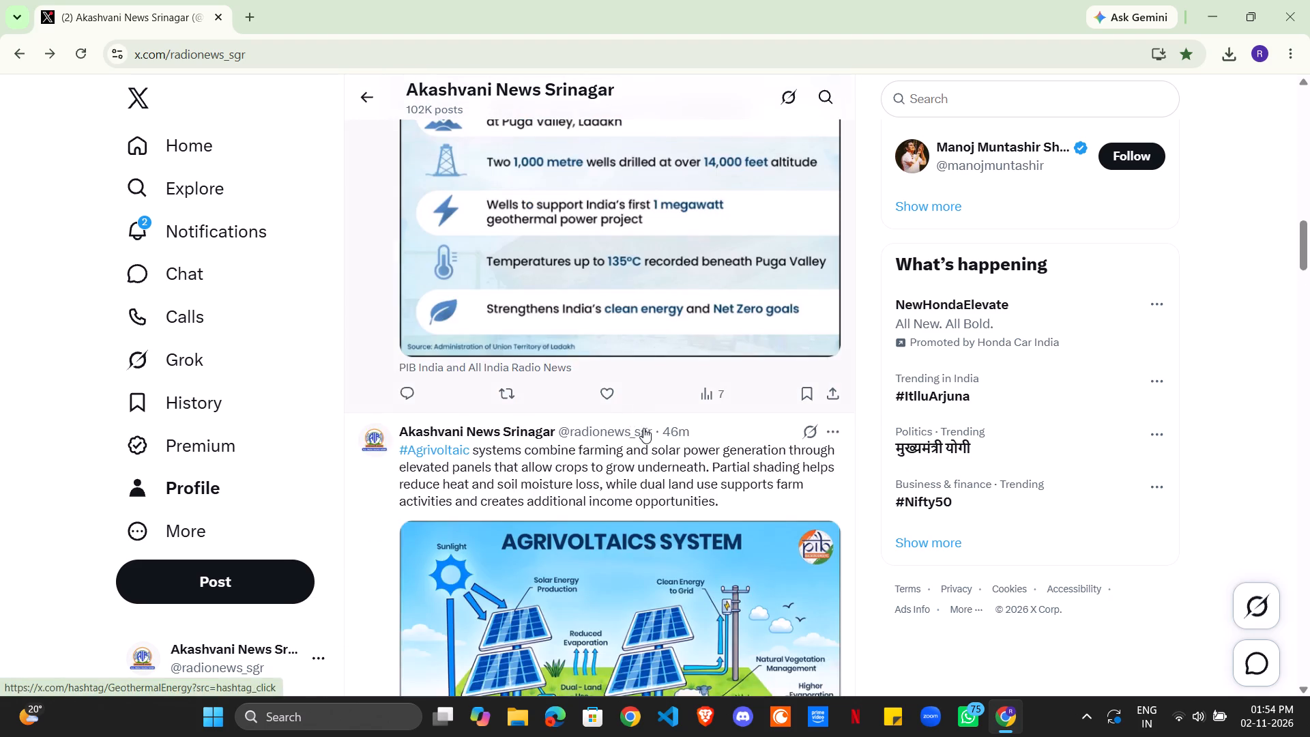
scroll(644, 431, down, 8)
scroll(644, 457, up, 20)
scroll(644, 457, up, 9)
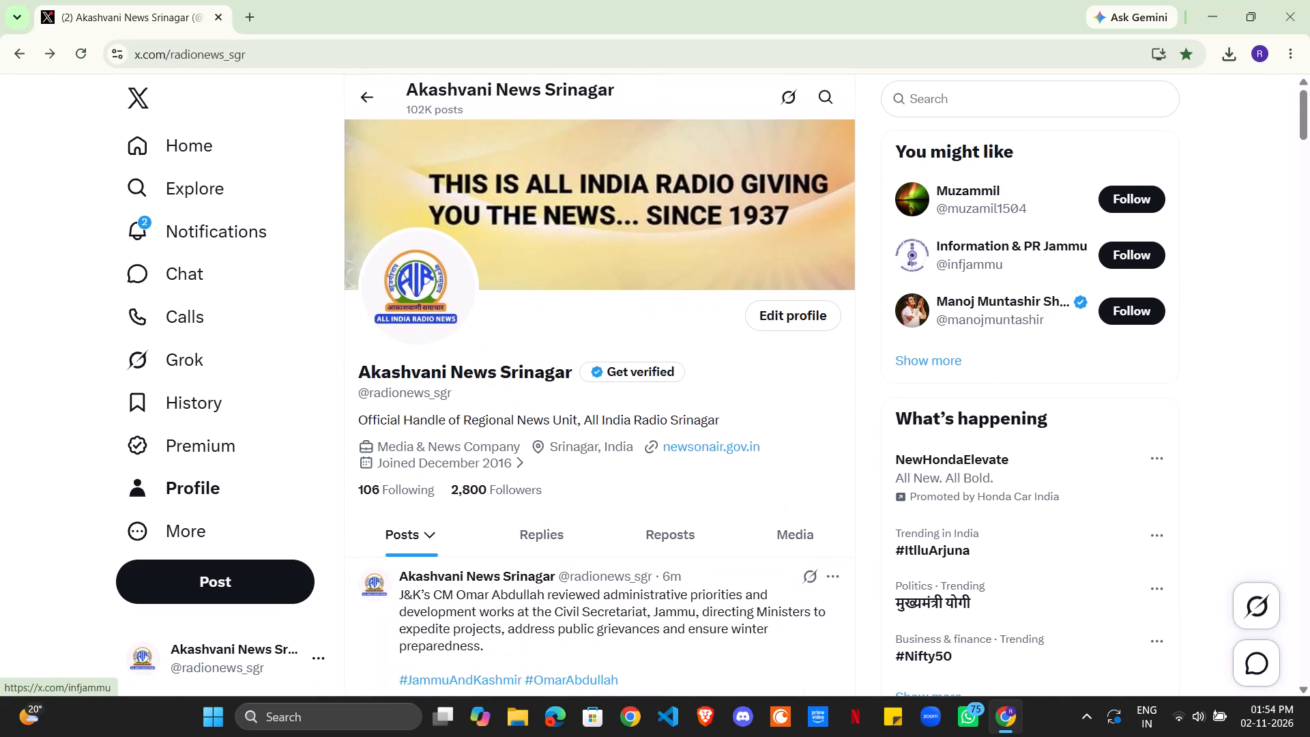
Open the PIB India profile from the recent X searches.
click(1021, 110)
scroll(961, 457, down, 5)
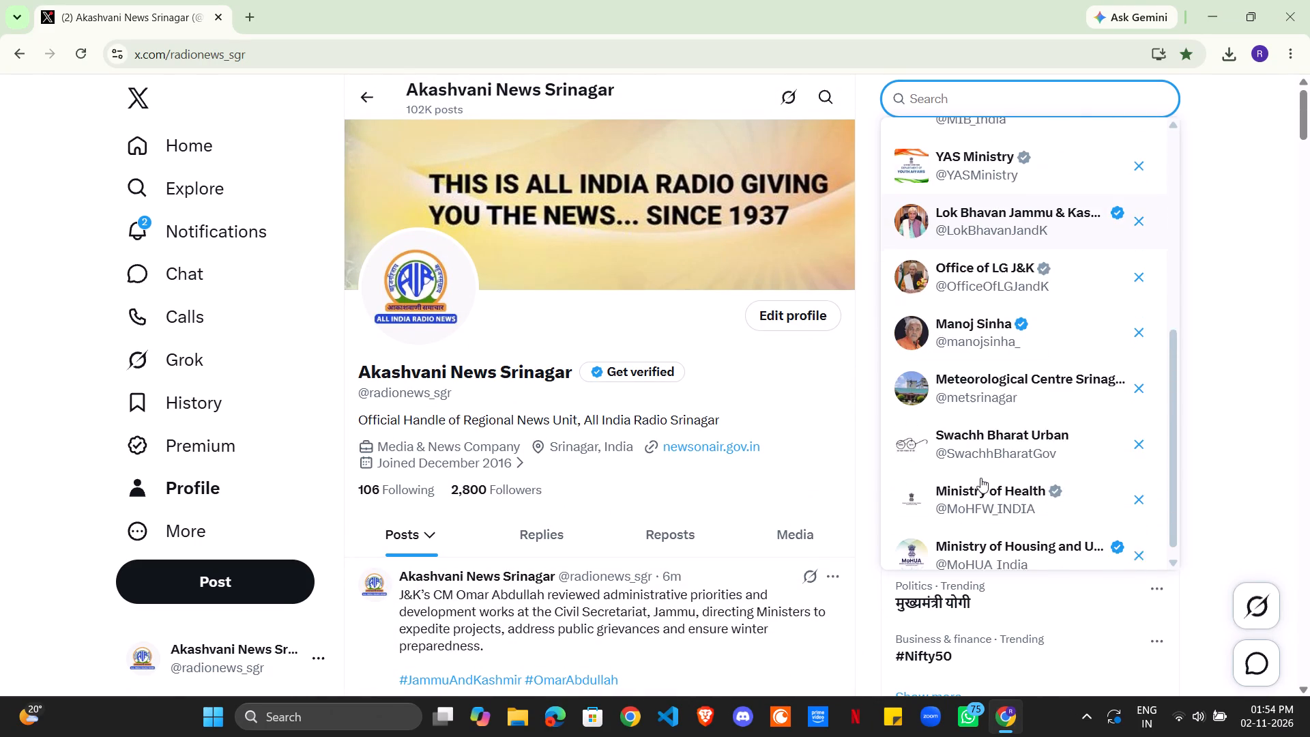
scroll(979, 461, down, 2)
scroll(1013, 455, up, 6)
click(978, 249)
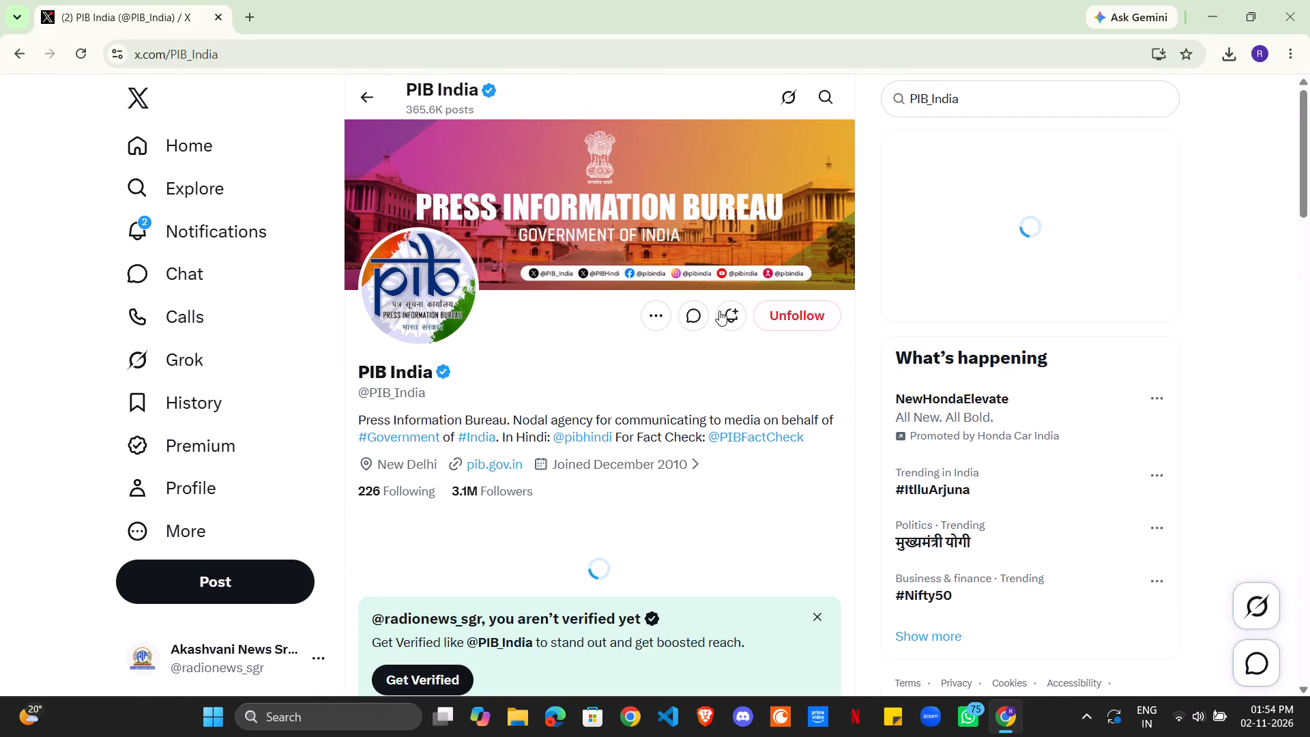
Look through PIB India's recent posts for news worth sharing.
scroll(717, 326, down, 18)
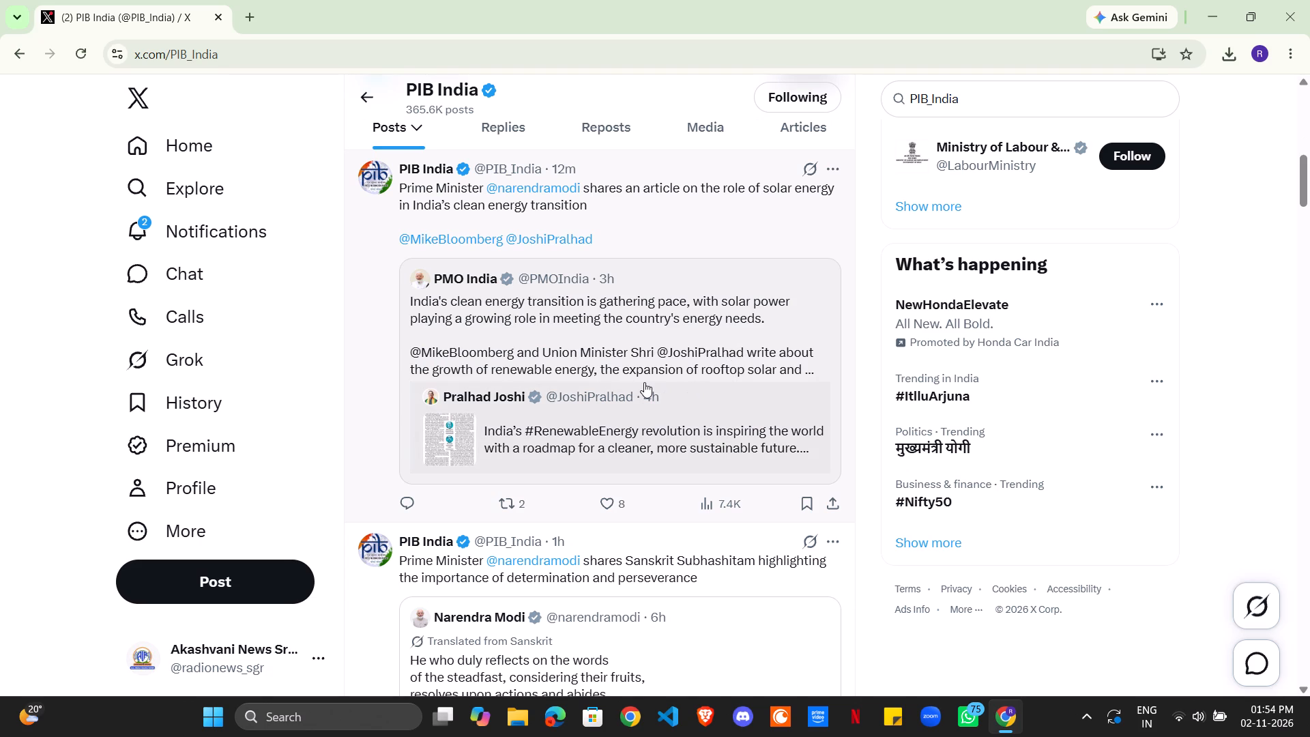
scroll(648, 386, down, 8)
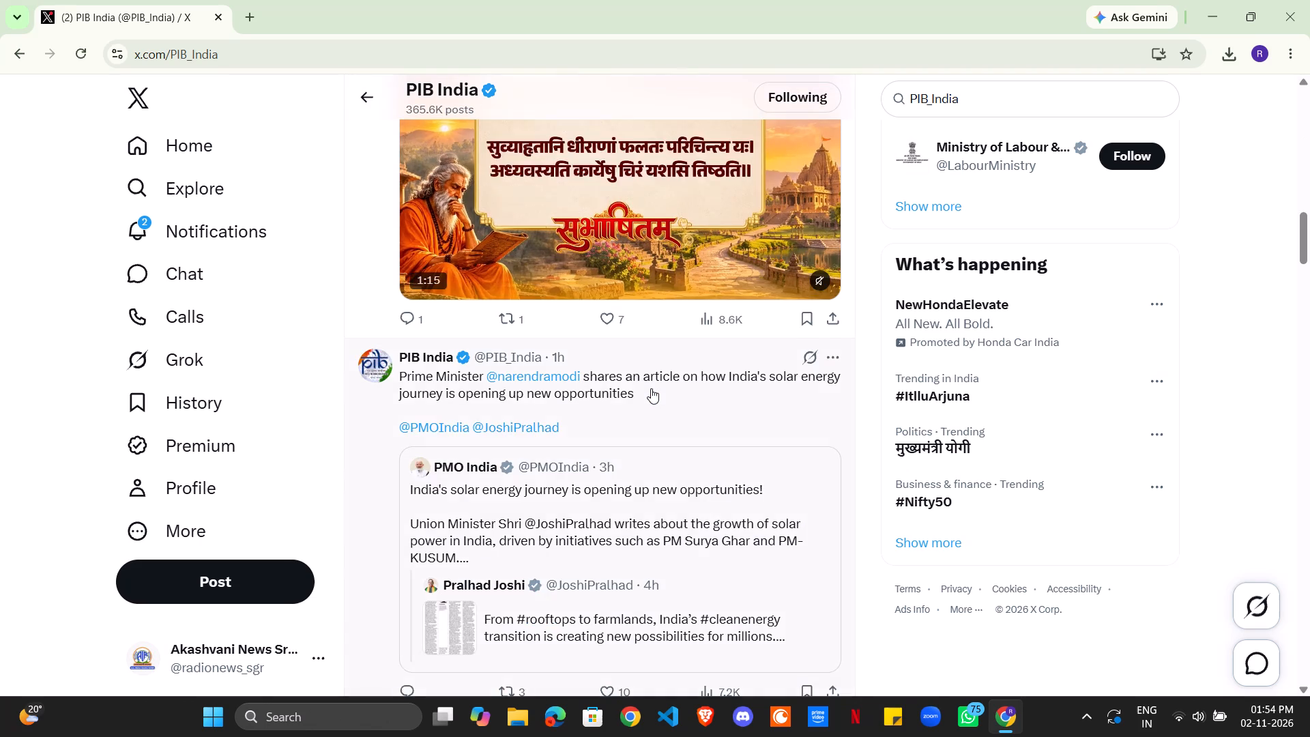
scroll(651, 388, down, 15)
scroll(649, 392, down, 14)
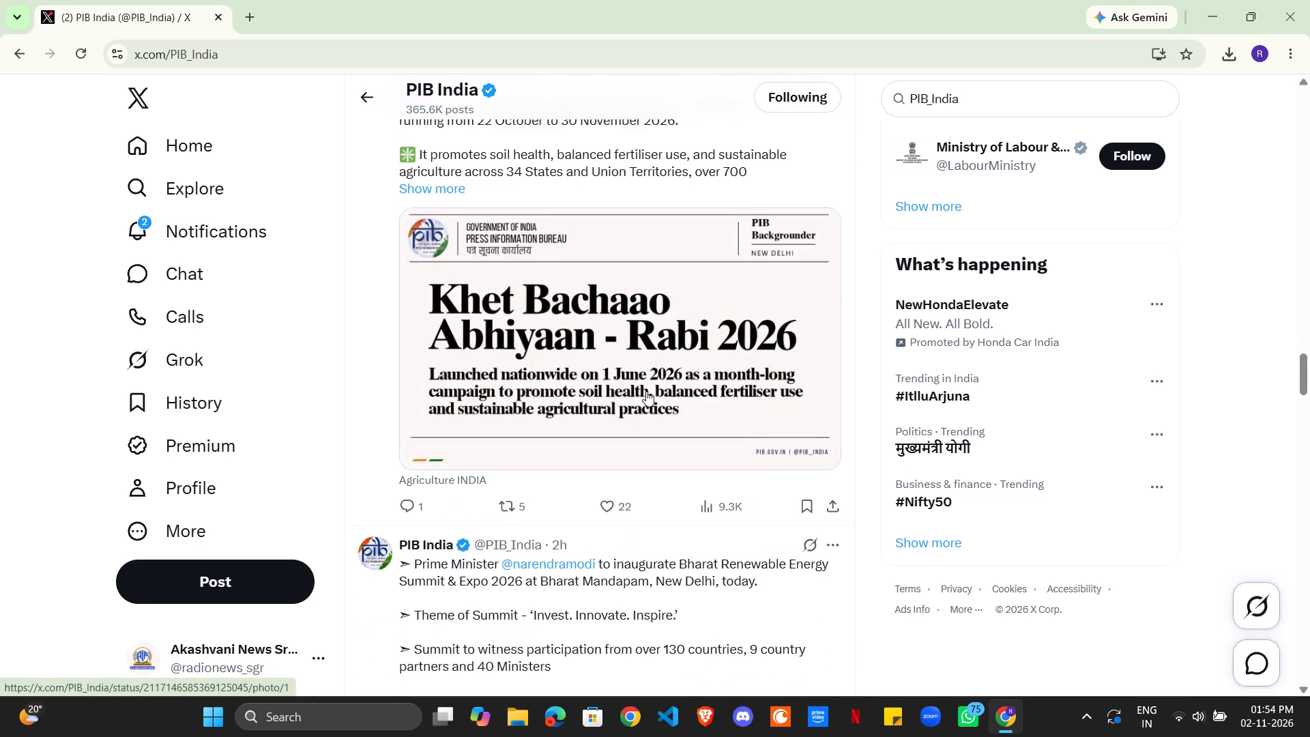
scroll(646, 391, down, 15)
scroll(634, 399, down, 7)
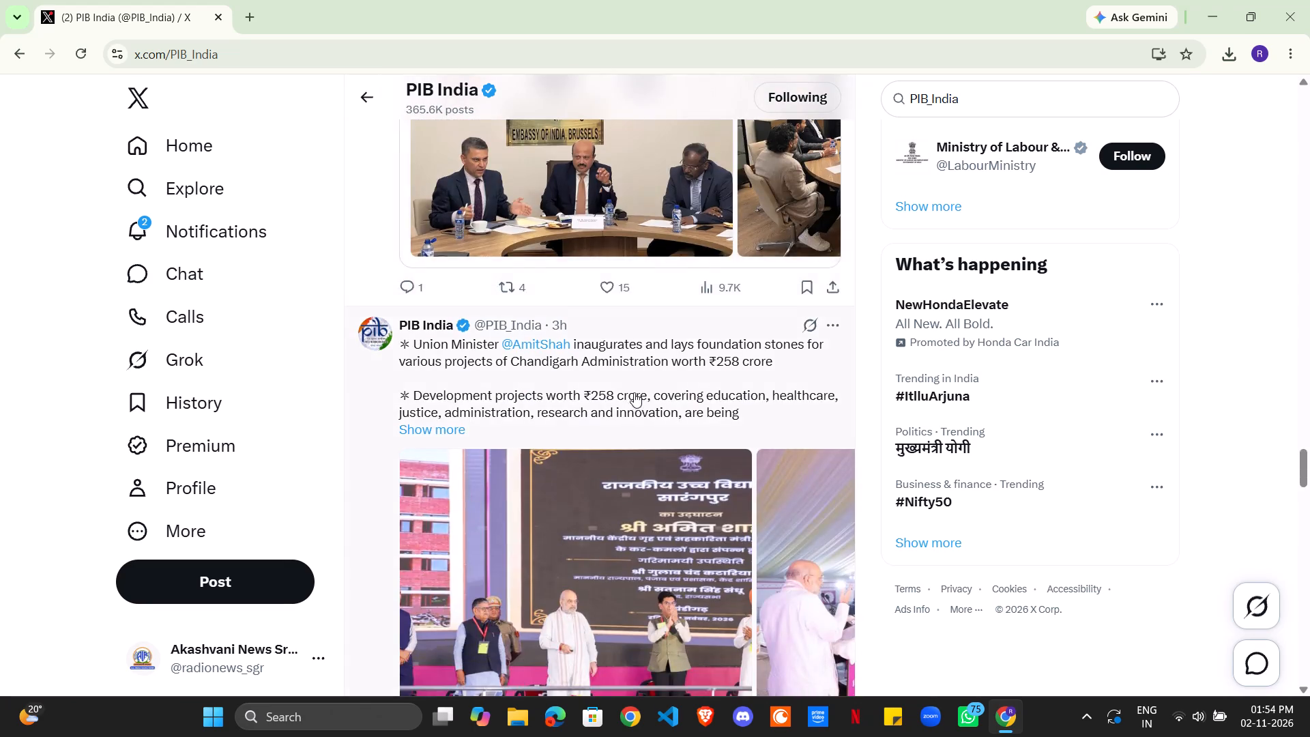
scroll(634, 392, down, 13)
scroll(643, 383, down, 20)
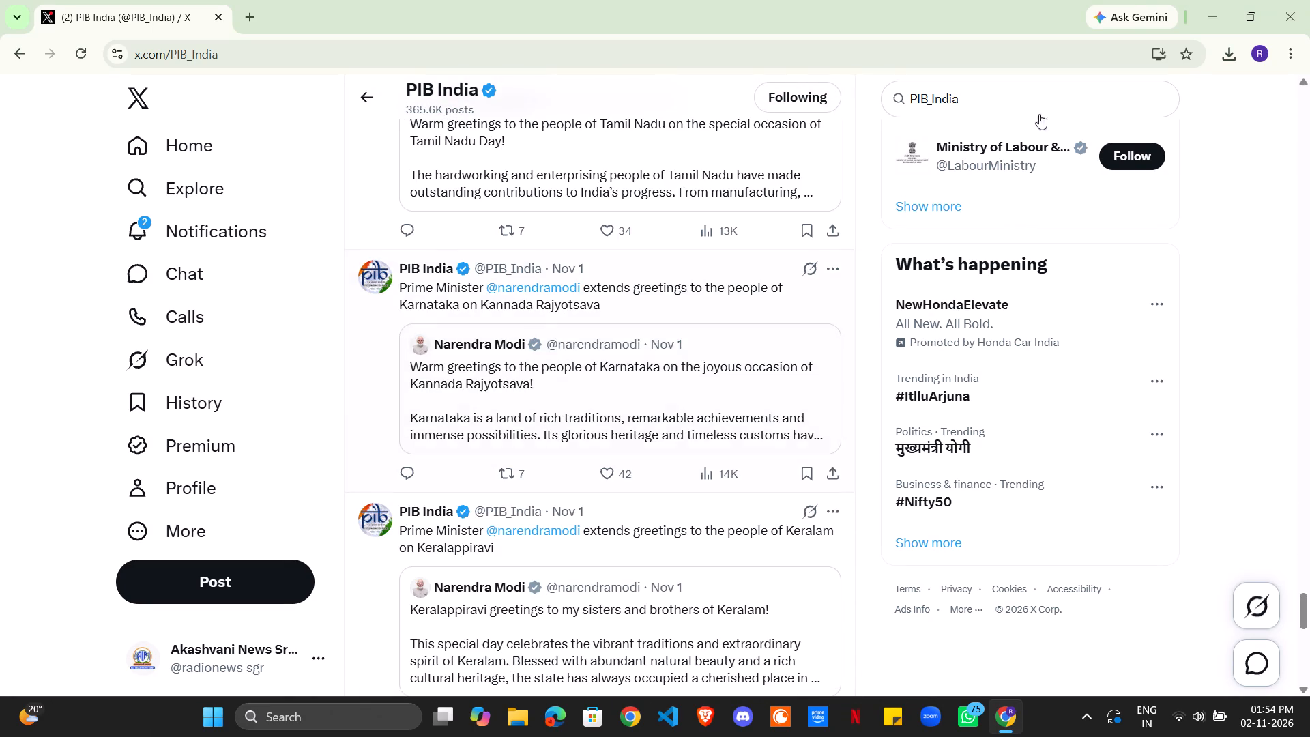
Open the Akashvani News Jammu profile from the recent X searches.
click(1043, 85)
click(1165, 96)
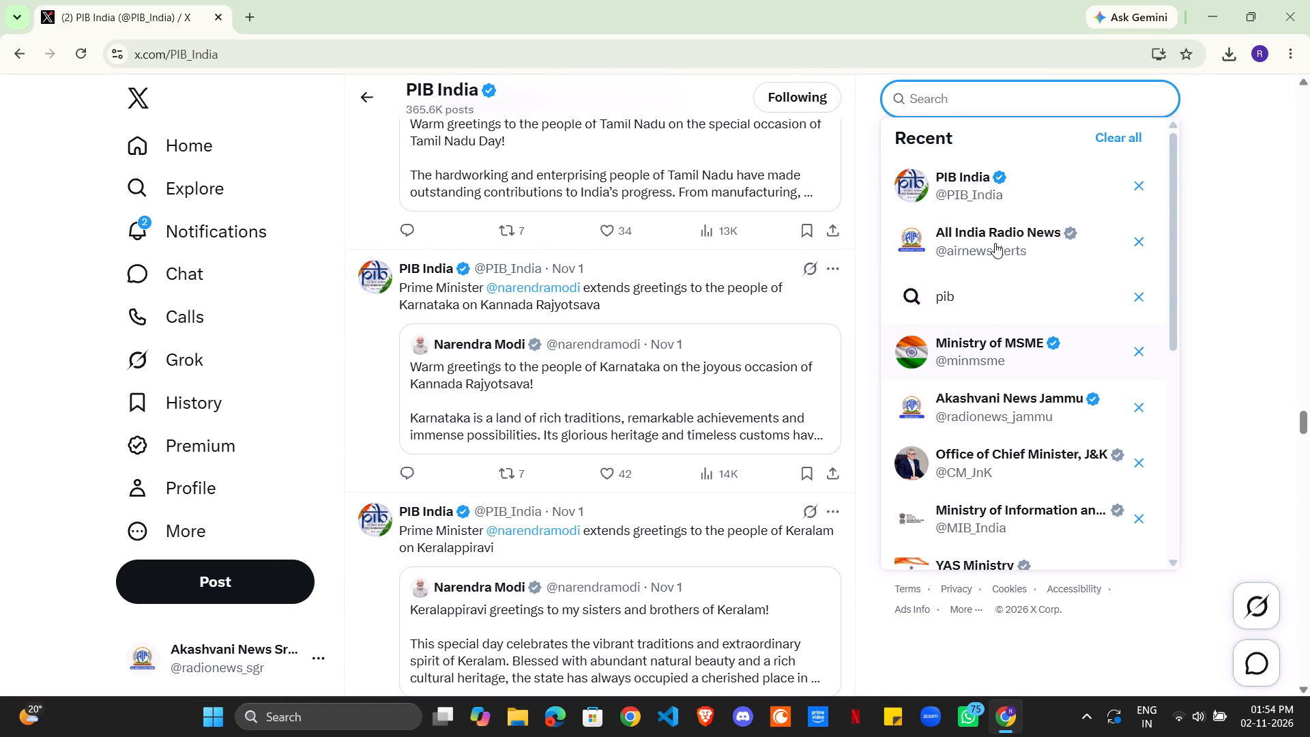
scroll(1008, 426, down, 2)
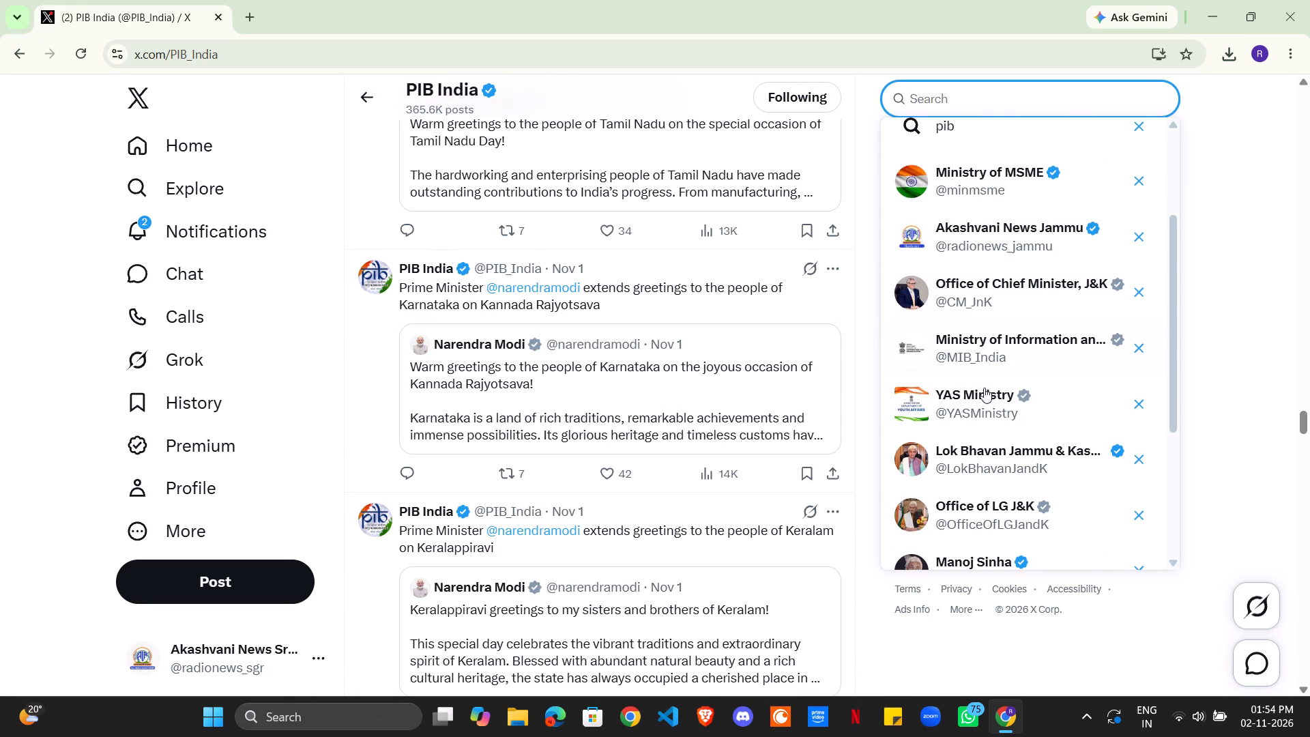
click(981, 229)
Look through the recent Akashvani News Jammu posts, expanding the one about the Chief Justice's Guard of Honour.
scroll(723, 341, down, 9)
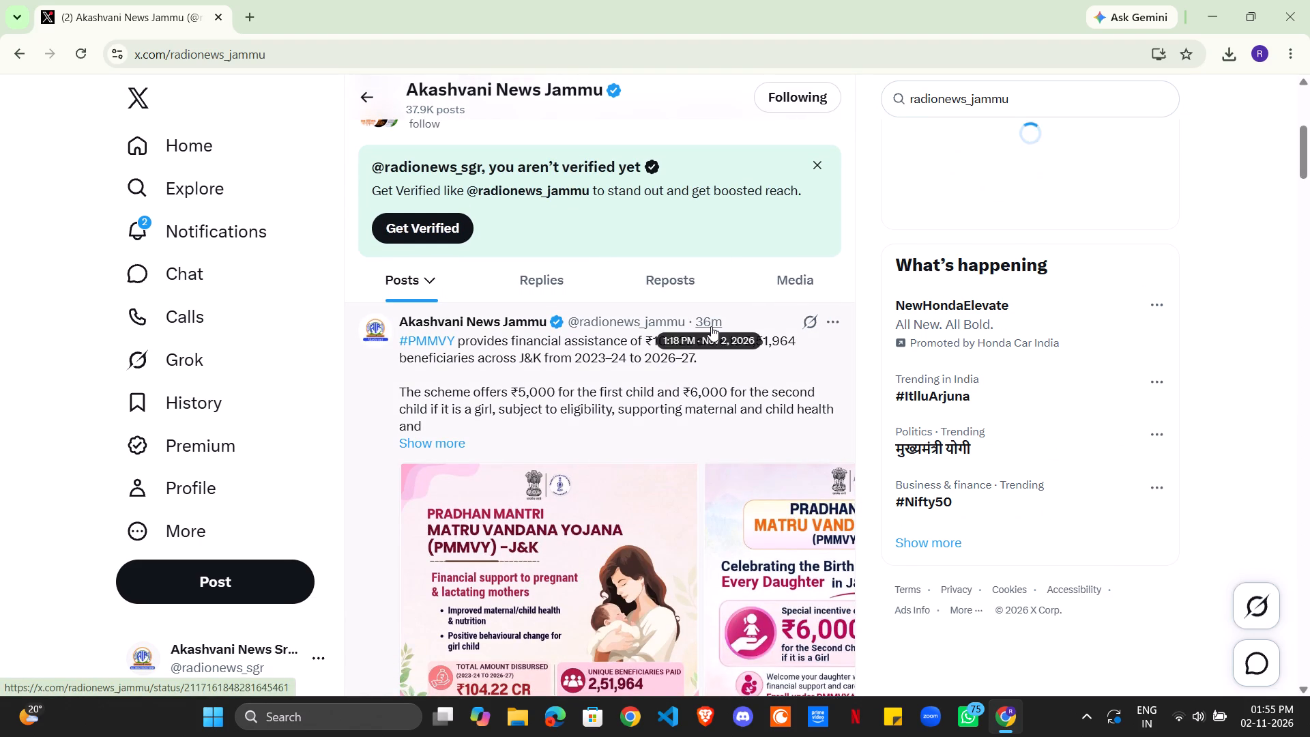
scroll(673, 414, down, 12)
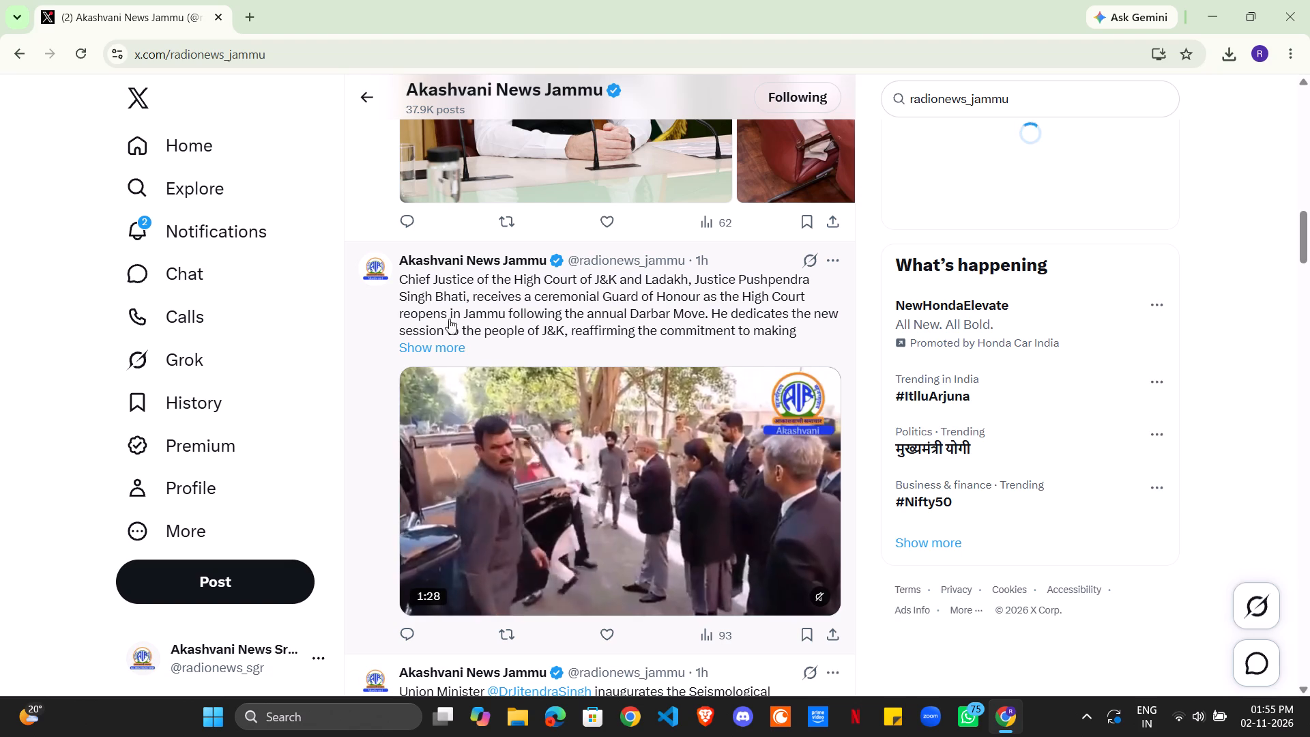
click(431, 347)
scroll(595, 386, down, 7)
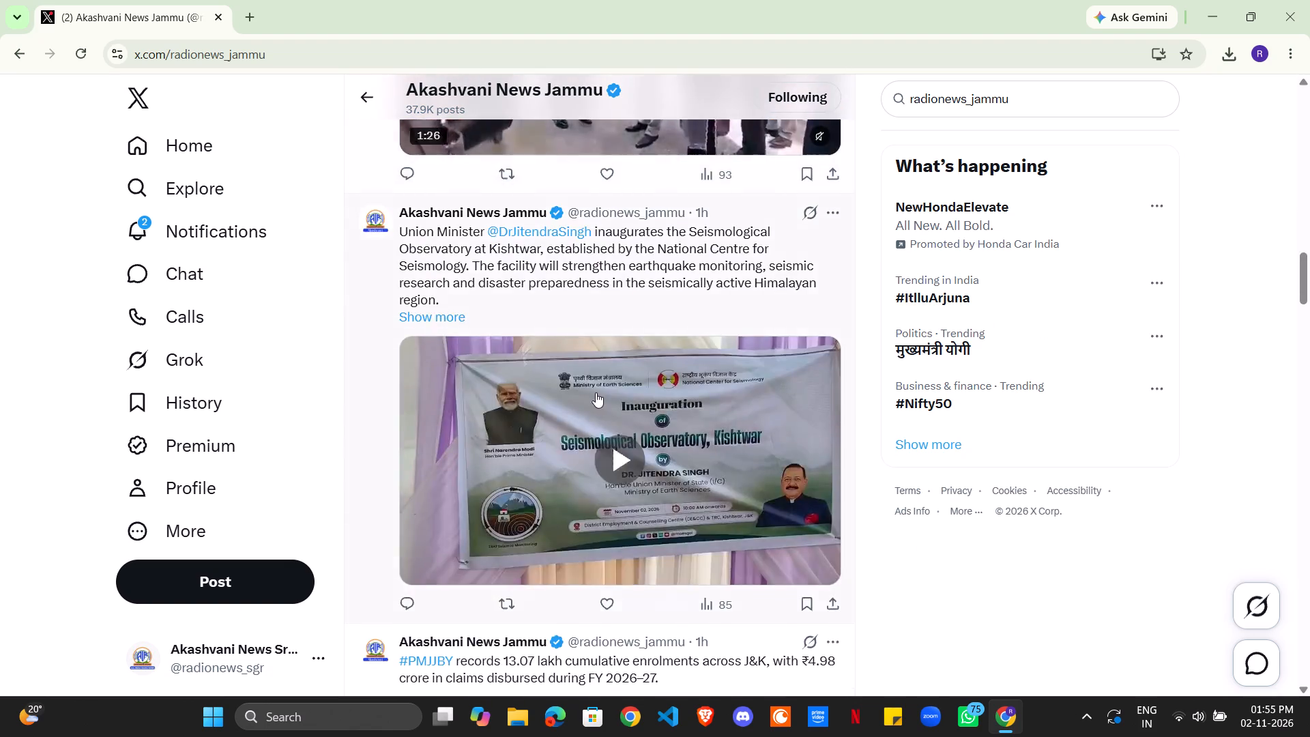
scroll(596, 392, down, 3)
scroll(609, 406, up, 3)
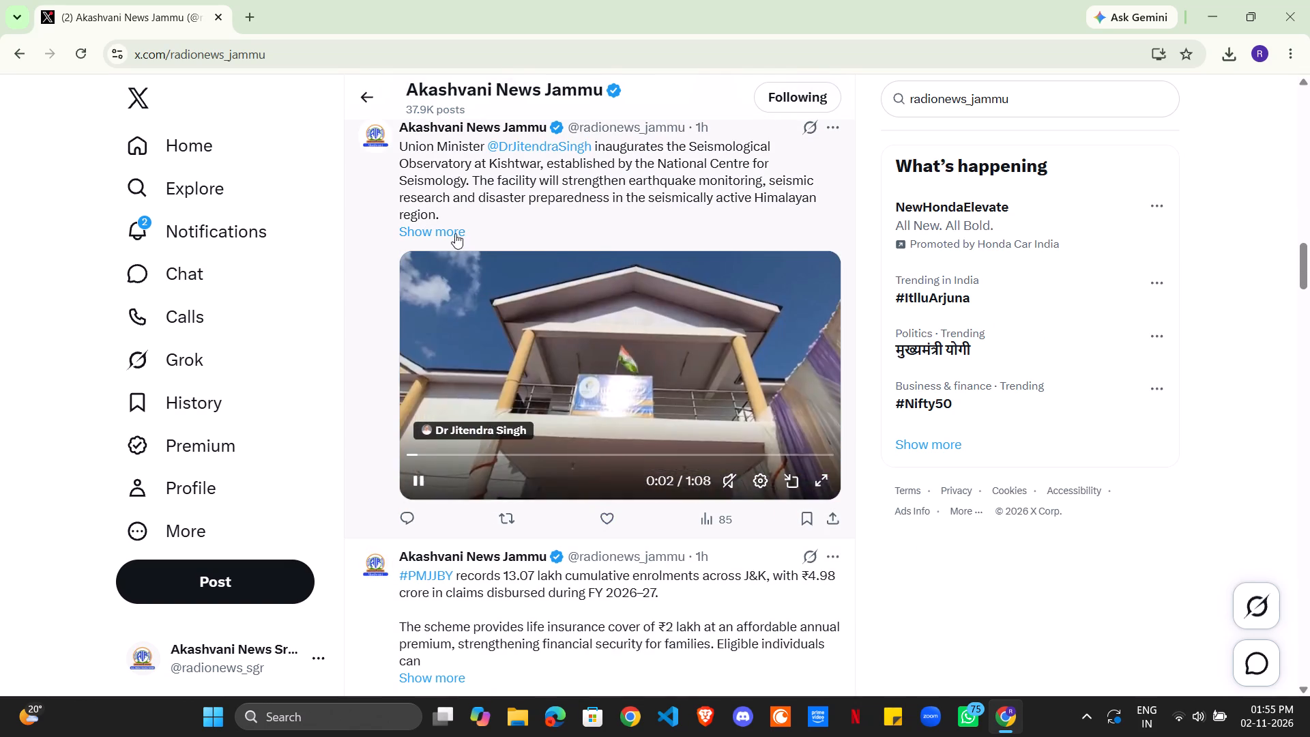
scroll(592, 343, down, 6)
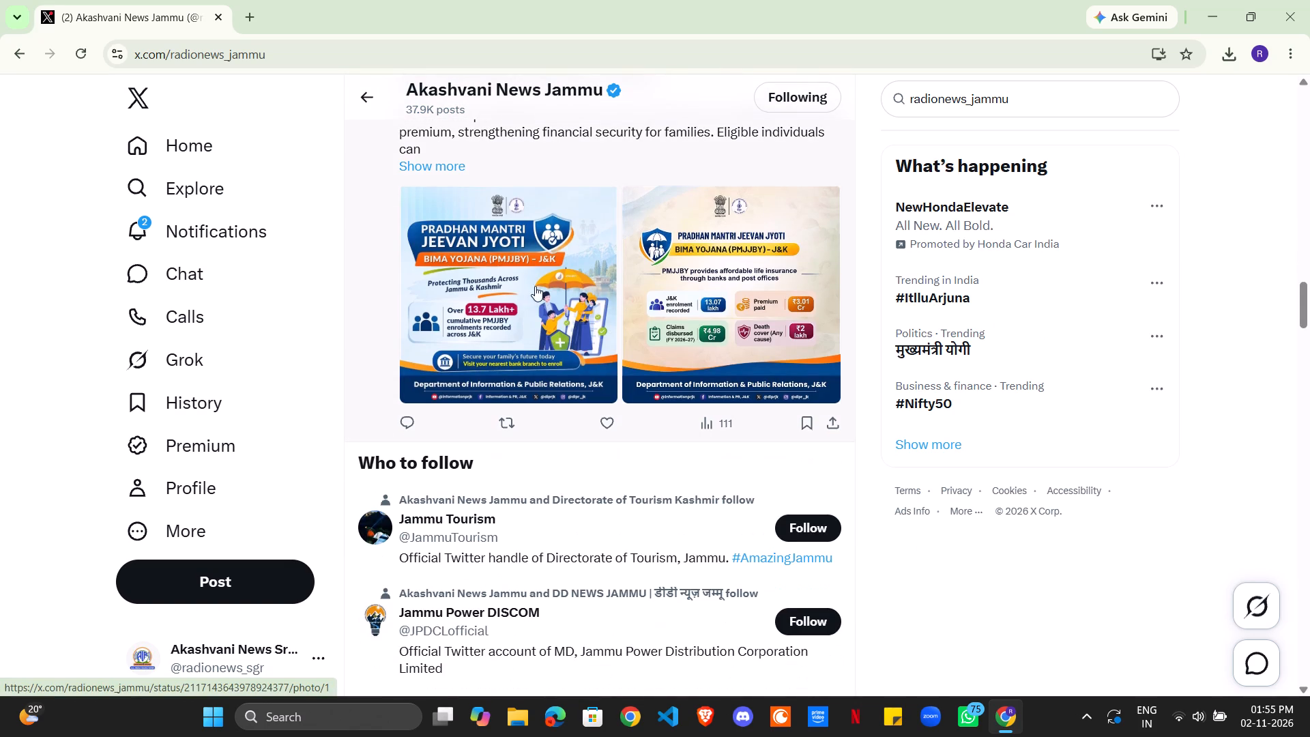
scroll(603, 369, up, 19)
scroll(627, 409, up, 6)
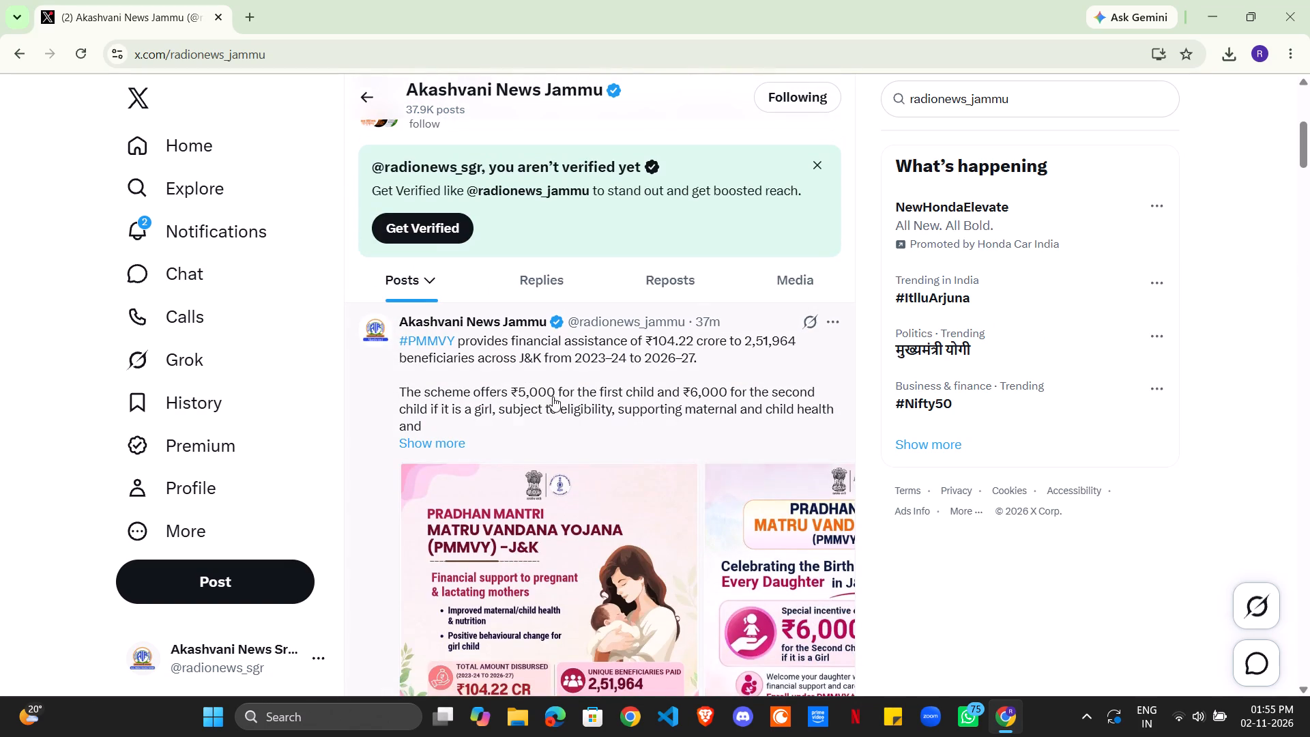
click(448, 444)
drag(587, 474, 399, 342)
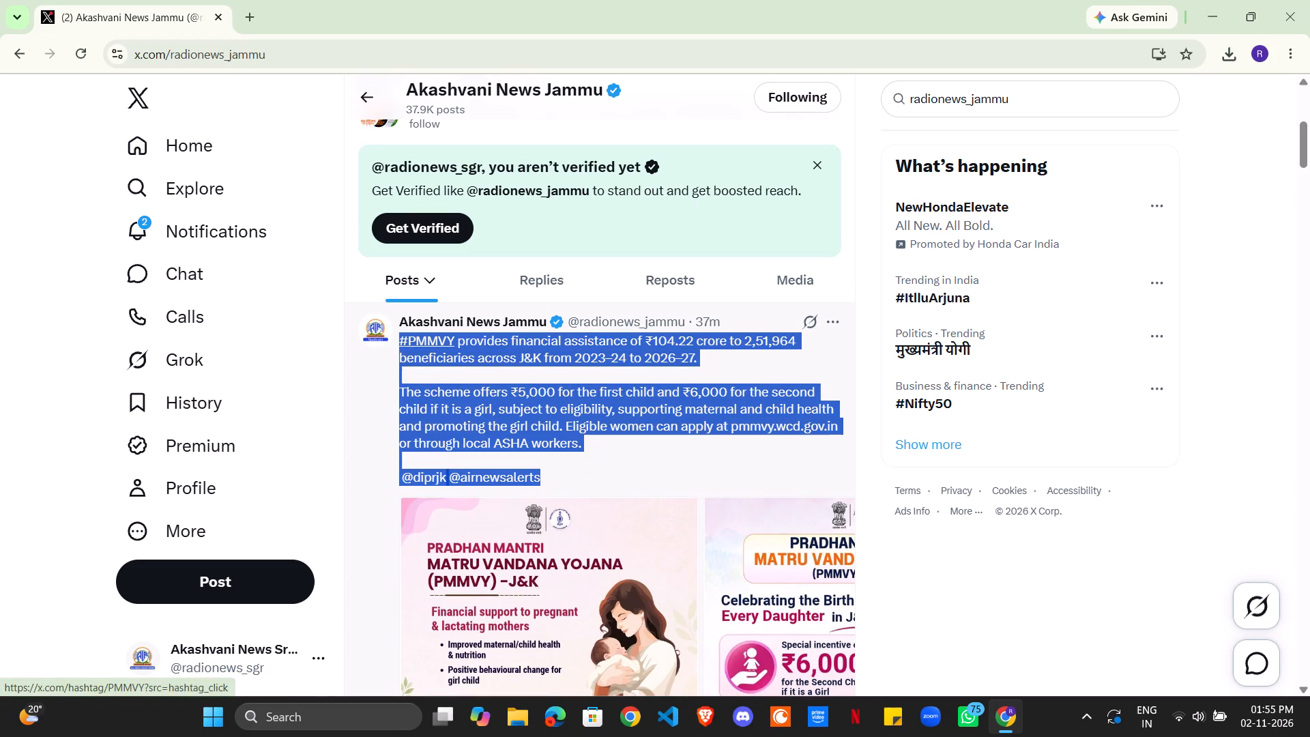
drag(399, 342, 398, 342)
right_click(473, 392)
click(549, 422)
click(261, 6)
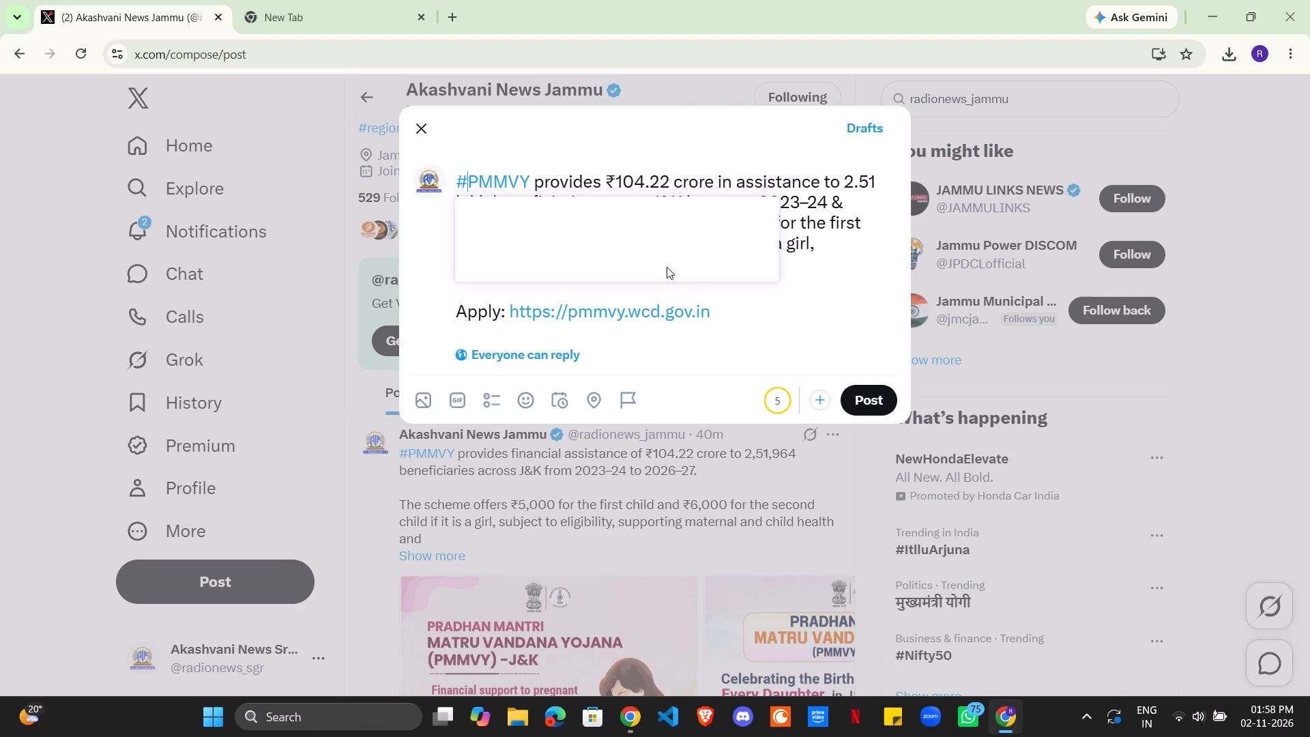
click(779, 302)
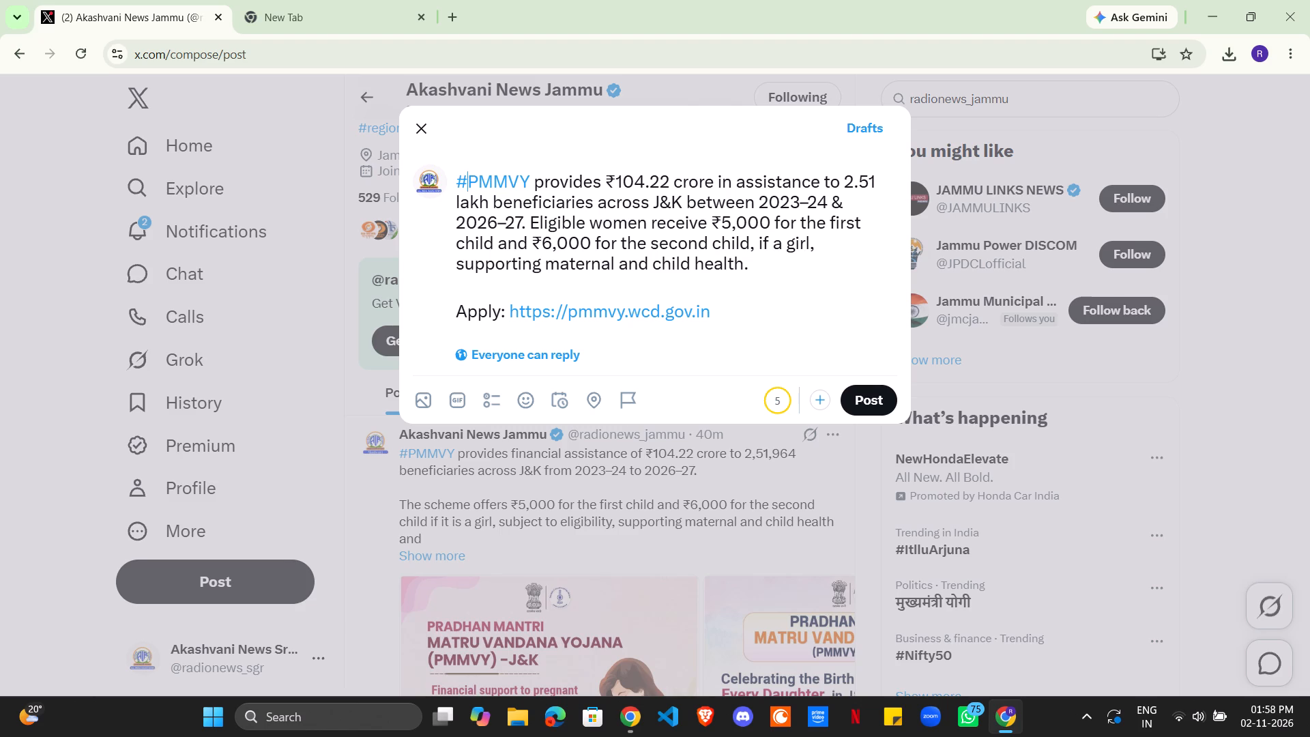
Close the ChatGPT window and attach 1.jpg, 2.jpg and 3.jpg from the desktop to the X draft, in that order.
drag(750, 17, 1011, 81)
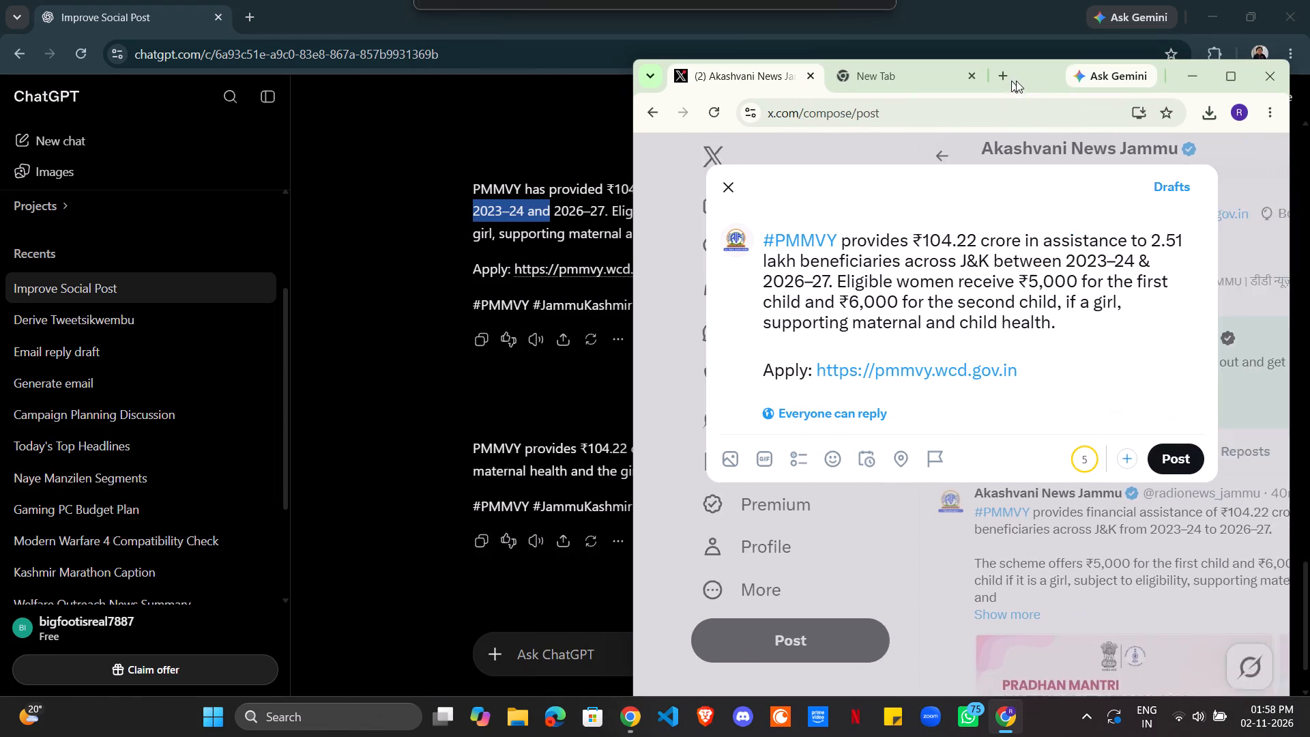
click(1285, 20)
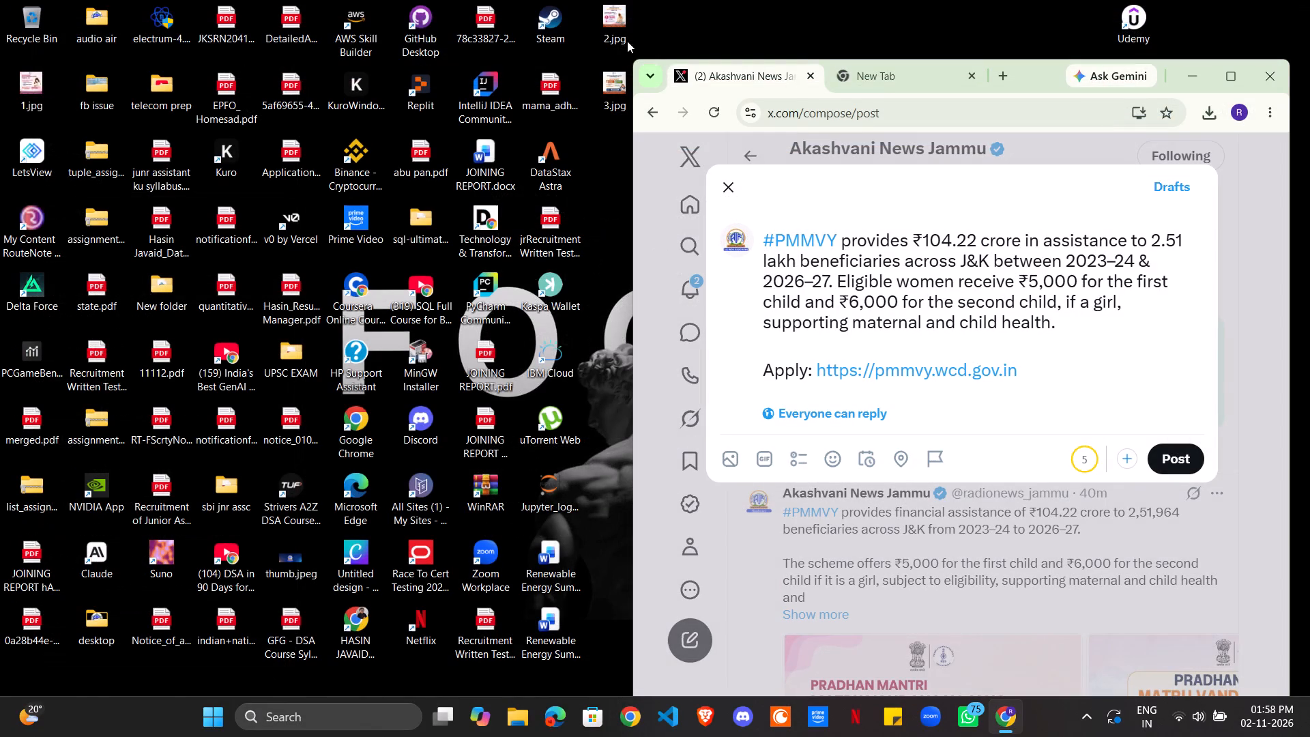
drag(35, 89, 835, 306)
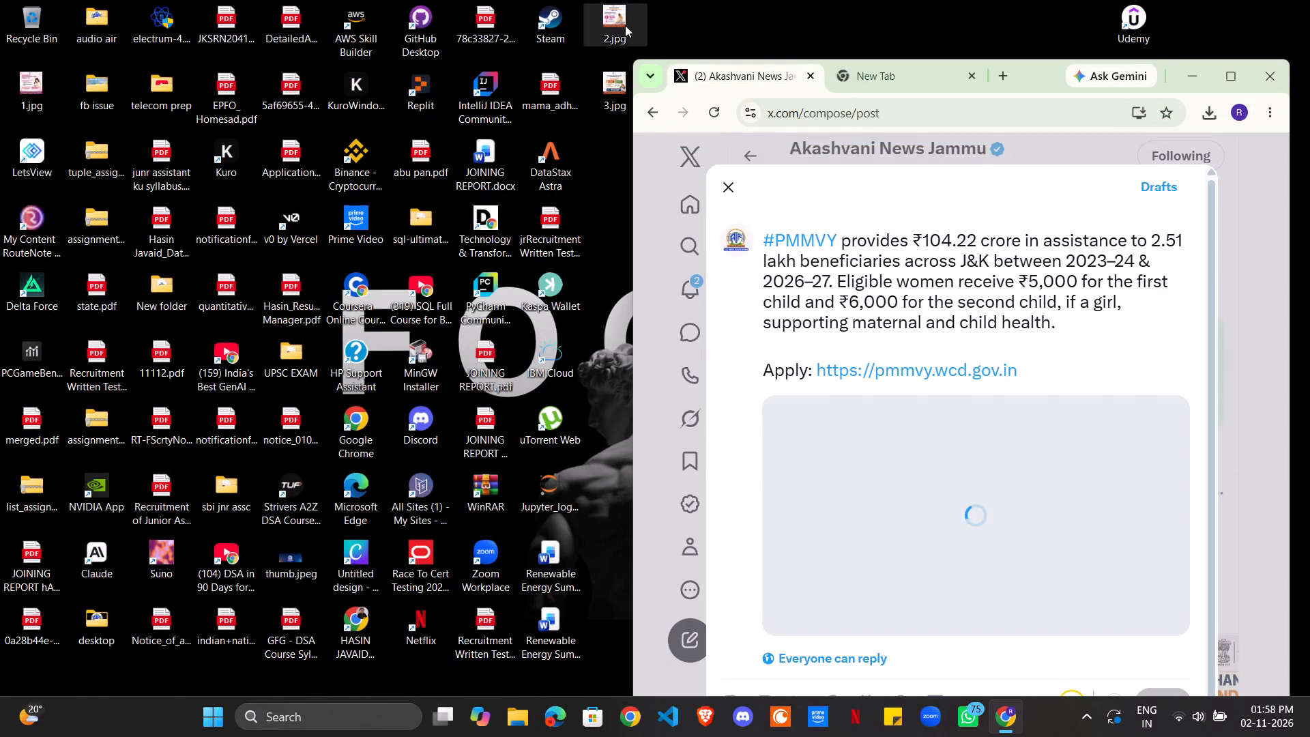
drag(620, 18, 948, 347)
drag(613, 91, 1017, 379)
drag(1039, 73, 914, 0)
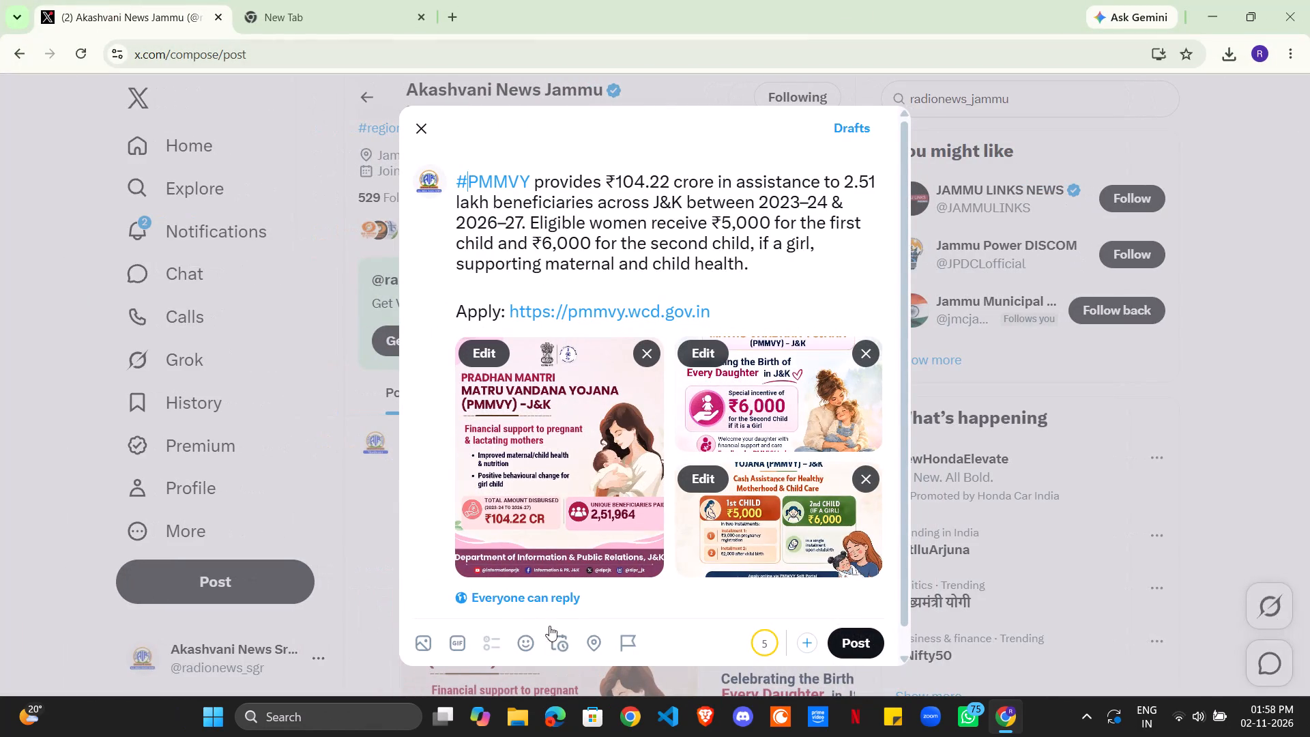
Search people for "air" and tag All India Radio News in the X draft's images.
scroll(540, 420, down, 4)
click(539, 231)
click(514, 564)
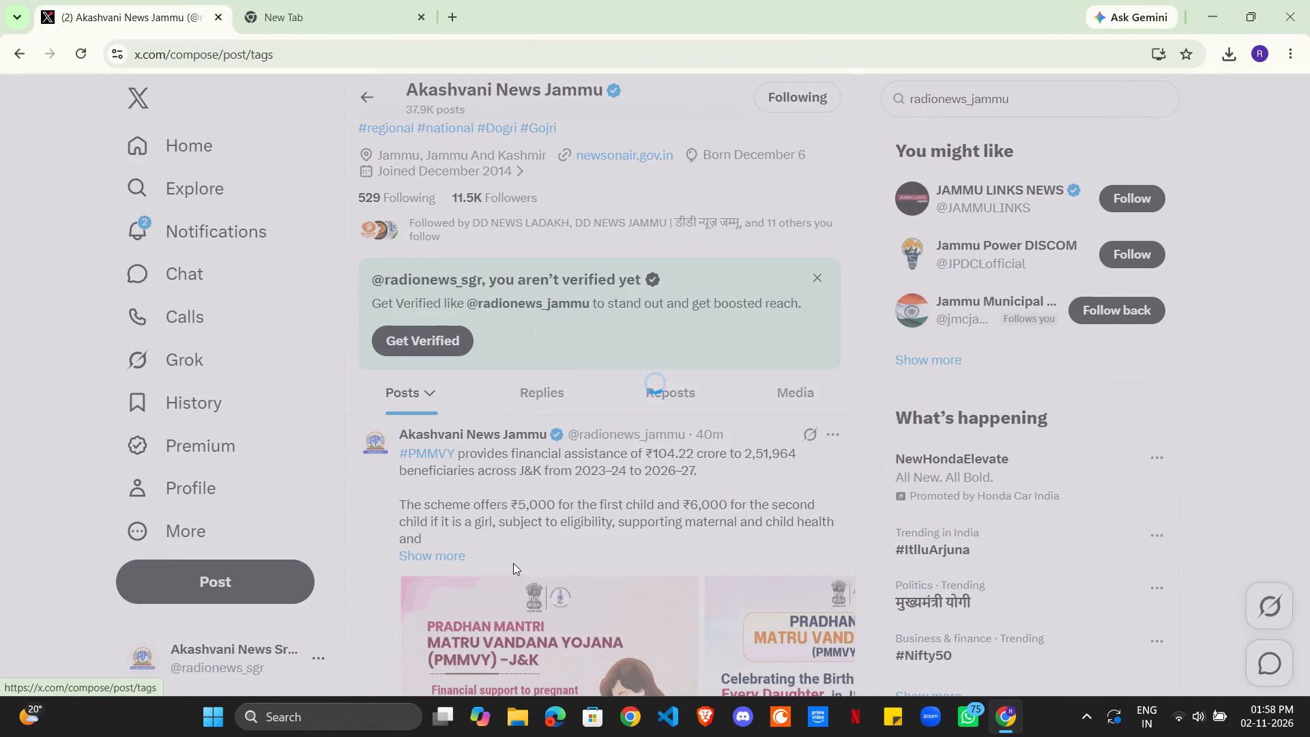
text(air)
key(BackSpace)
key(BackSpace)
key(BackSpace)
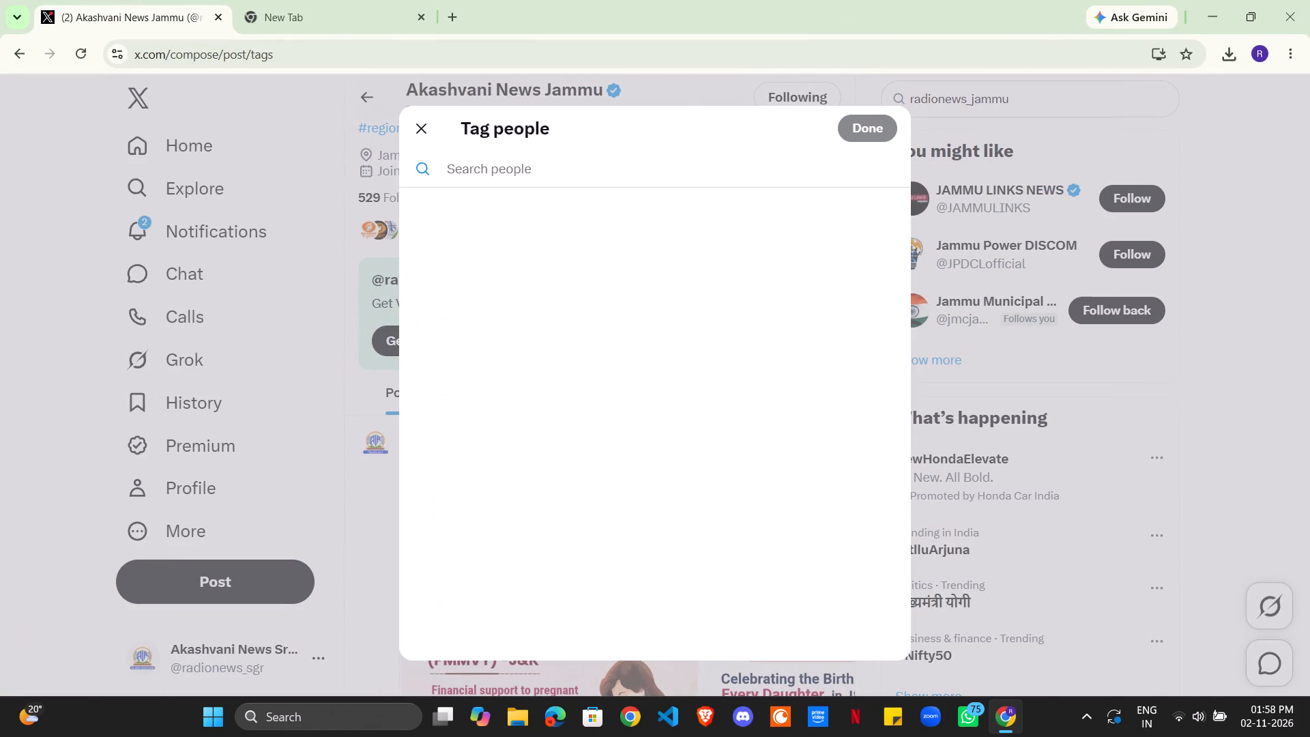
text(air)
click(532, 233)
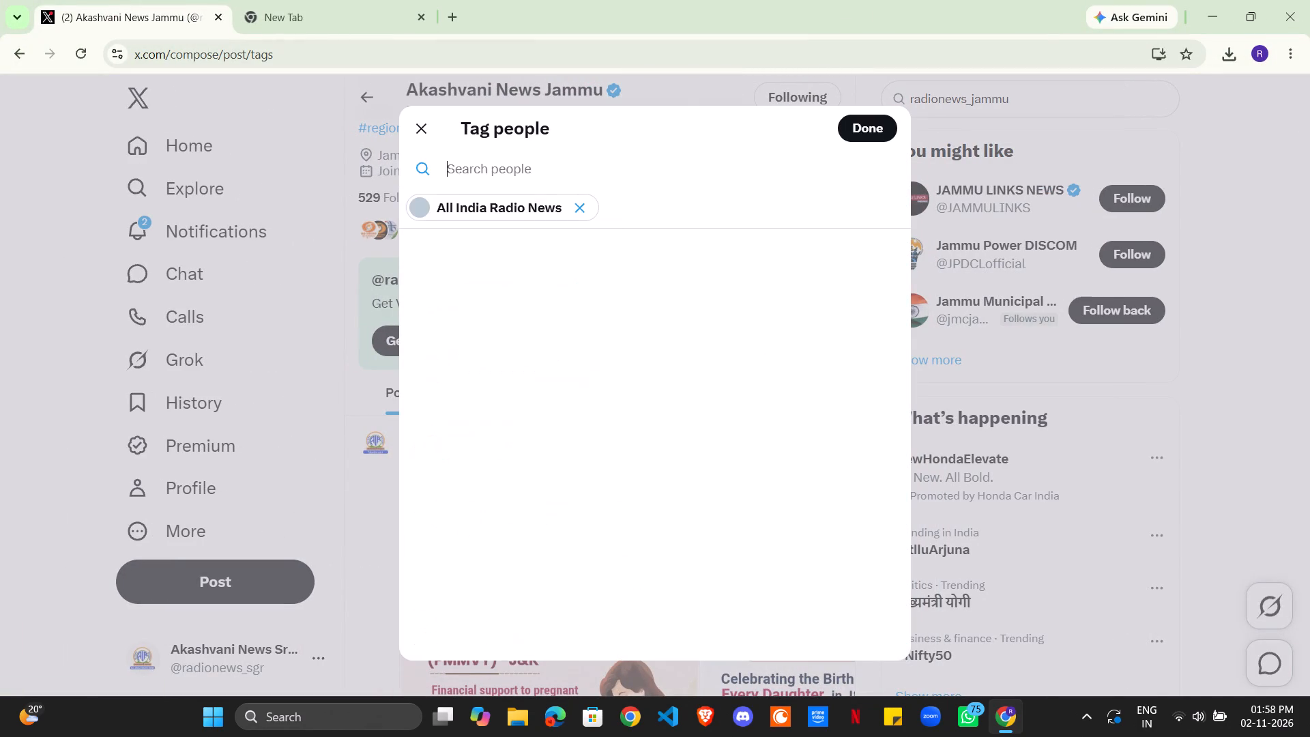
click(879, 123)
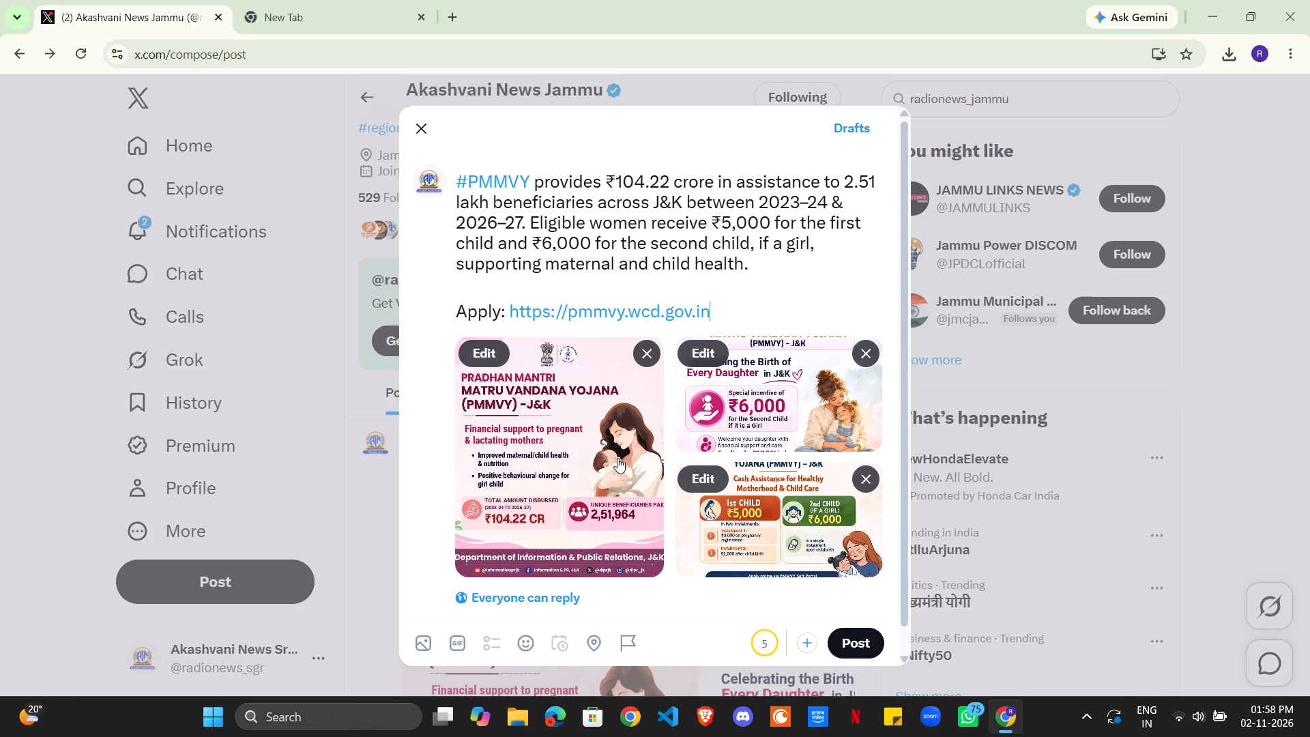
Copy the full text of the X draft and publish the post.
key(ctrl+a)
key(ctrl+c)
scroll(648, 444, down, 5)
scroll(627, 545, down, 5)
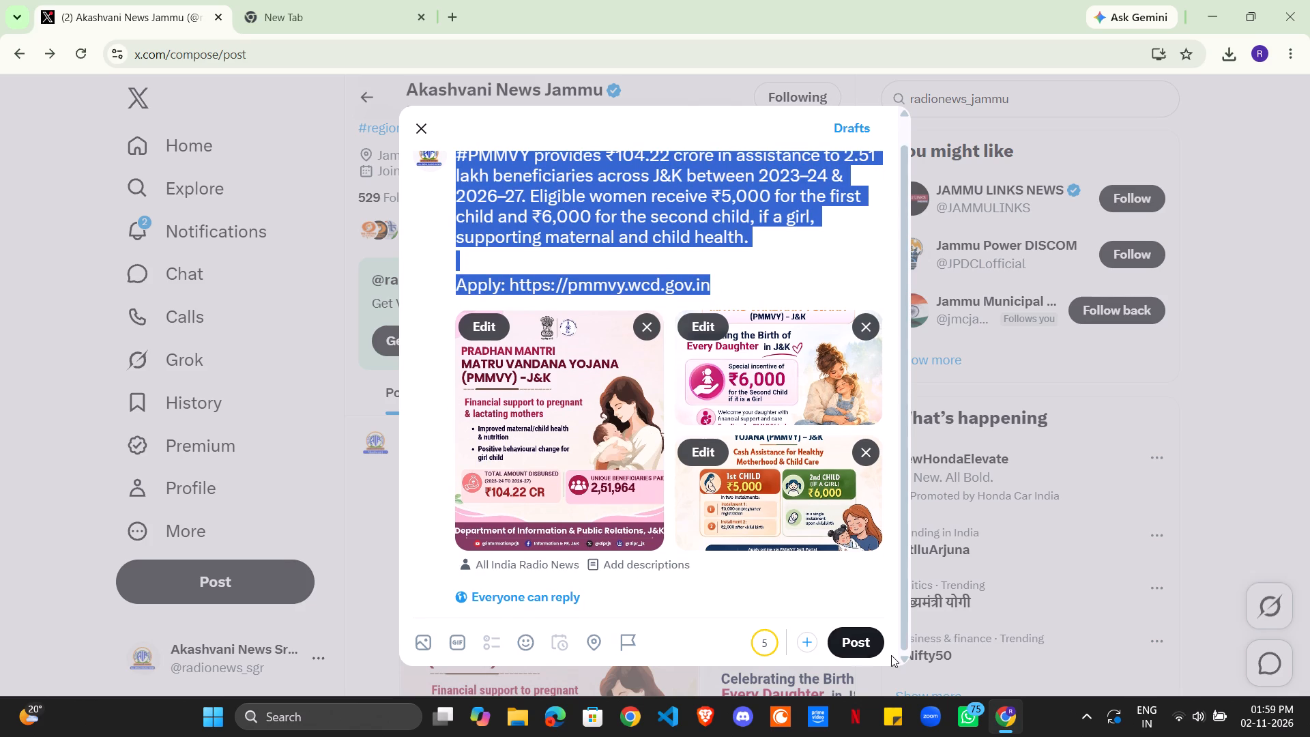
click(868, 640)
Open Meta Business Suite in the empty browser tab, start a new post and paste the copied #PMMVY text into it.
click(340, 0)
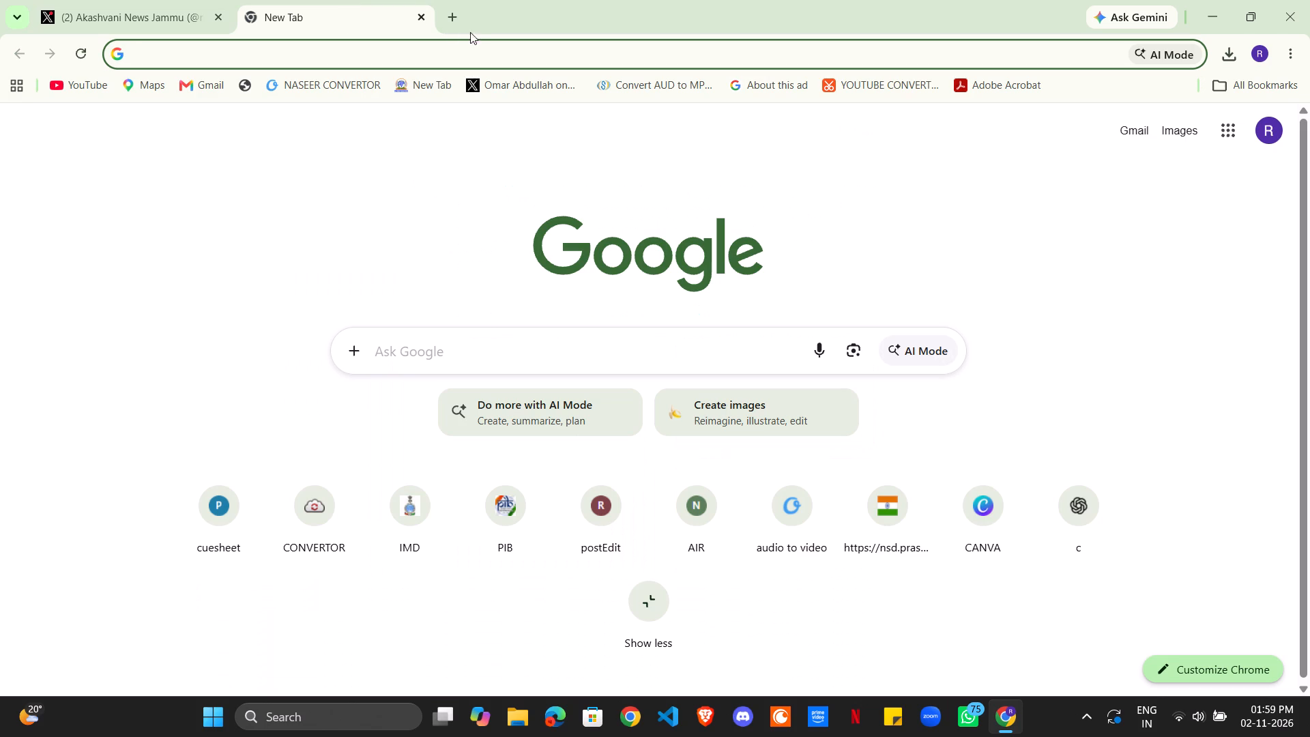
click(1244, 76)
click(1068, 250)
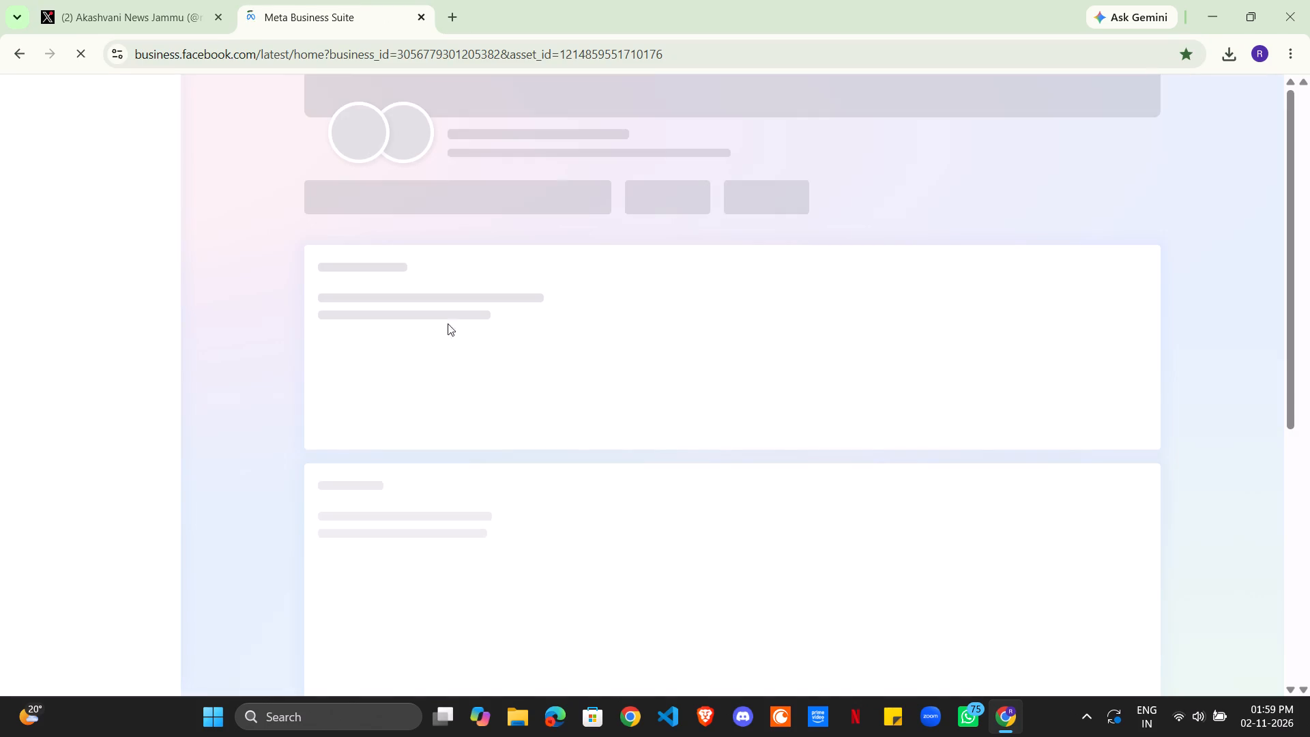
click(495, 210)
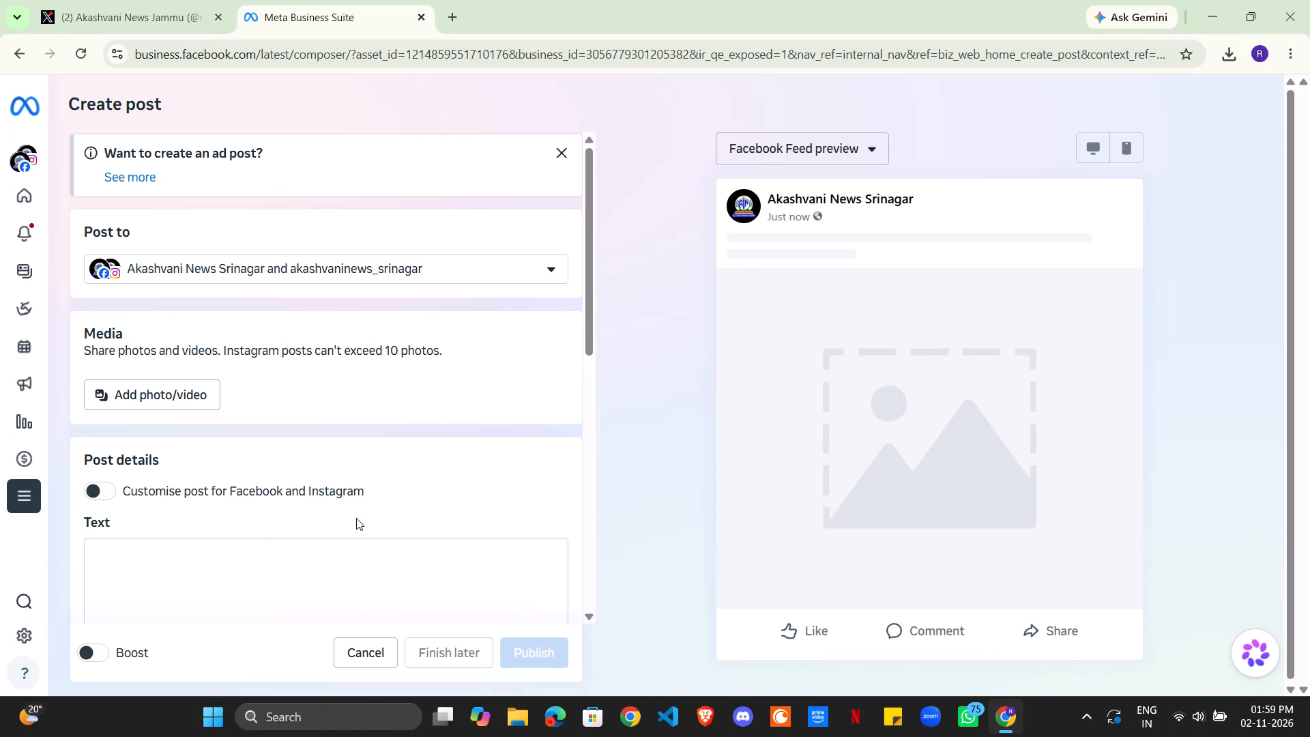
ctrl+click(228, 578)
key(ctrl+v)
Attach 1.jpg, 2.jpg and 3.jpg from the desktop to the Meta Business Suite post, in that order.
click(171, 397)
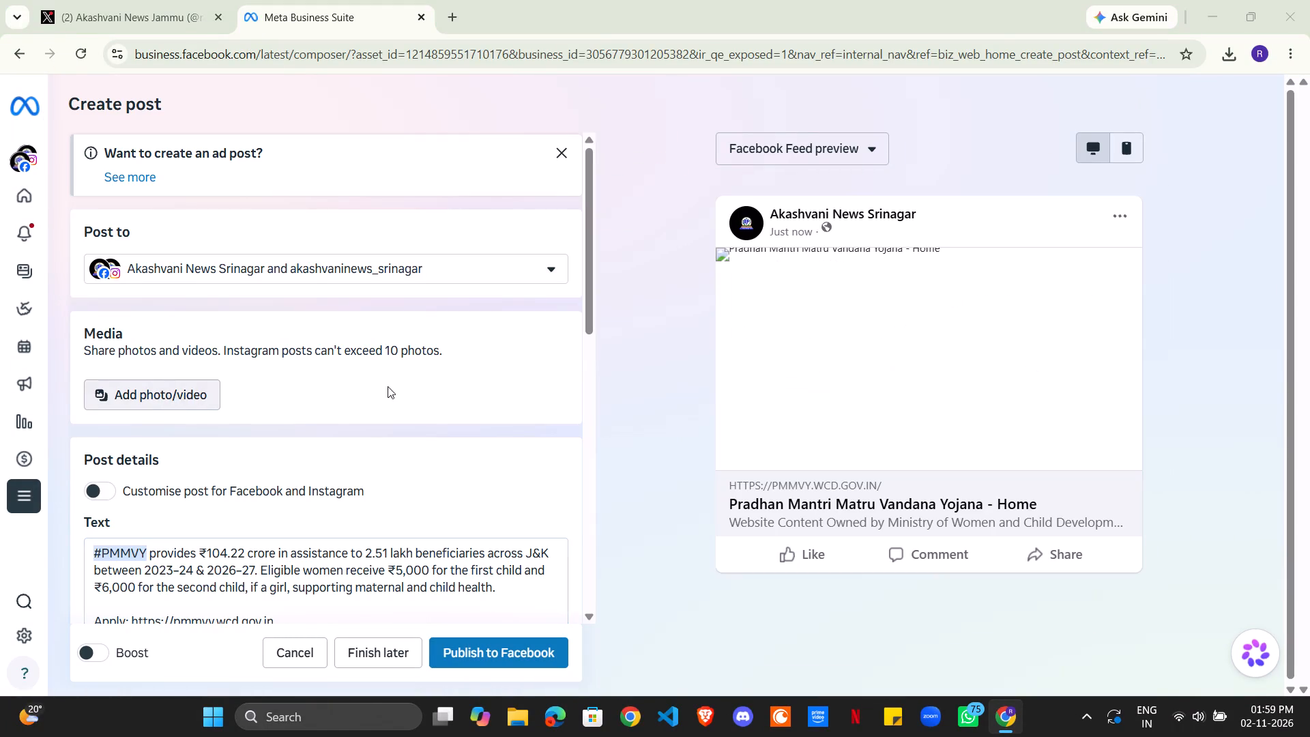
click(194, 359)
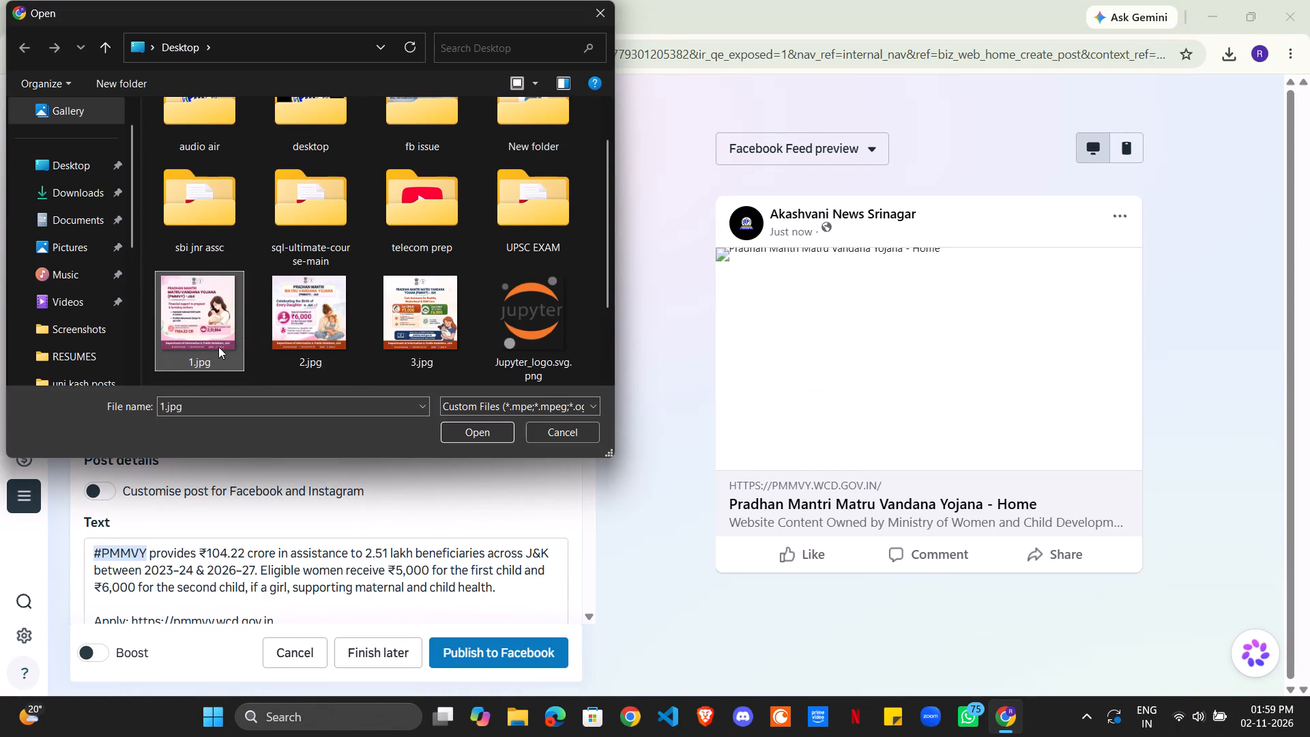
ctrl+click(331, 320)
ctrl+click(416, 334)
click(488, 432)
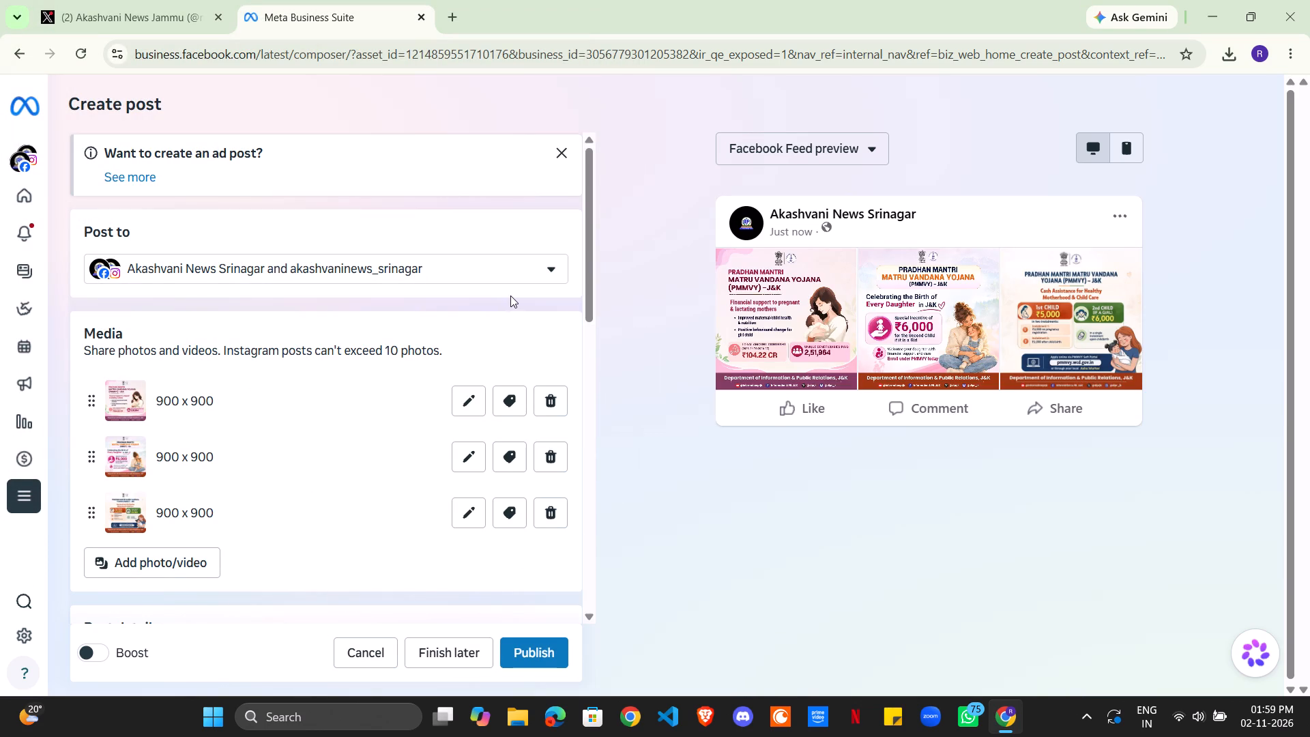
Publish the #PMMVY post to the Akashvani News Srinagar Facebook page and the akashvaninews_srinagar Instagram account.
scroll(530, 524, down, 4)
click(525, 647)
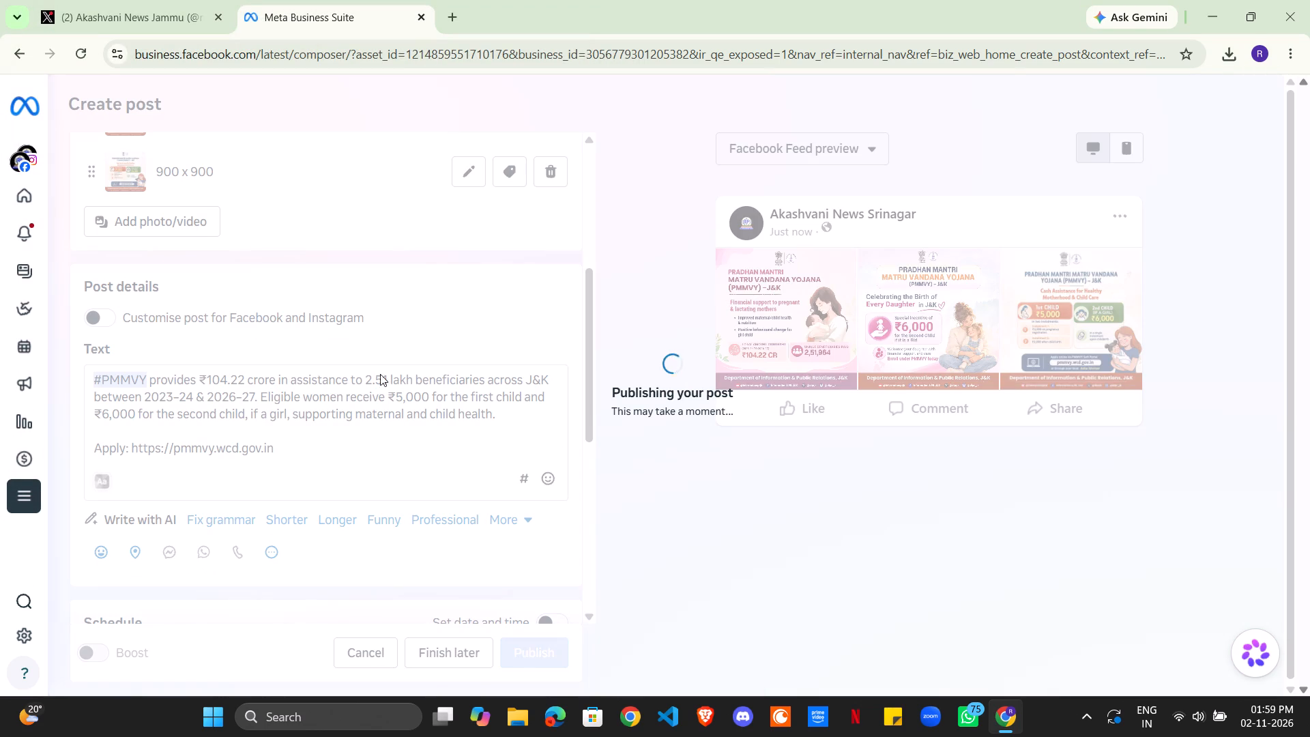
Look over the Akashvani News Jammu and Akashvani News Srinagar X profiles and the recent account searches.
click(98, 0)
scroll(573, 300, down, 6)
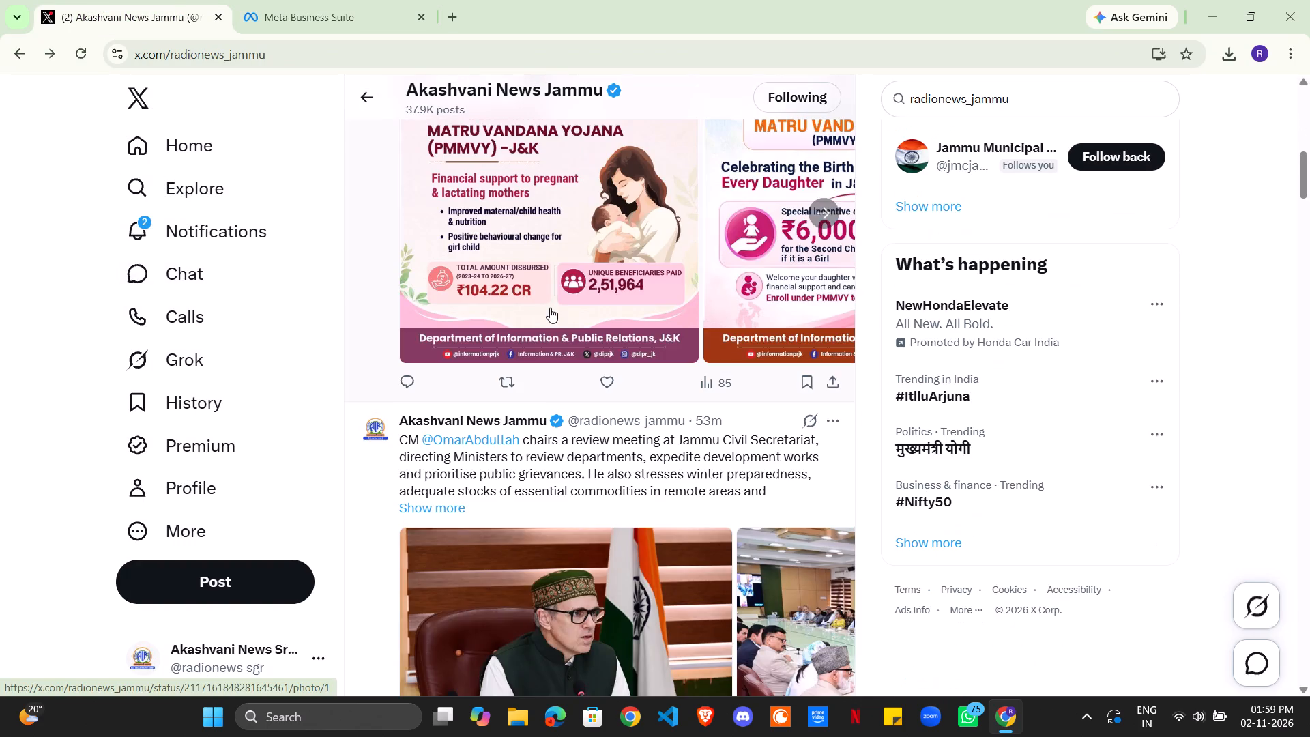
scroll(544, 313, up, 8)
click(1073, 88)
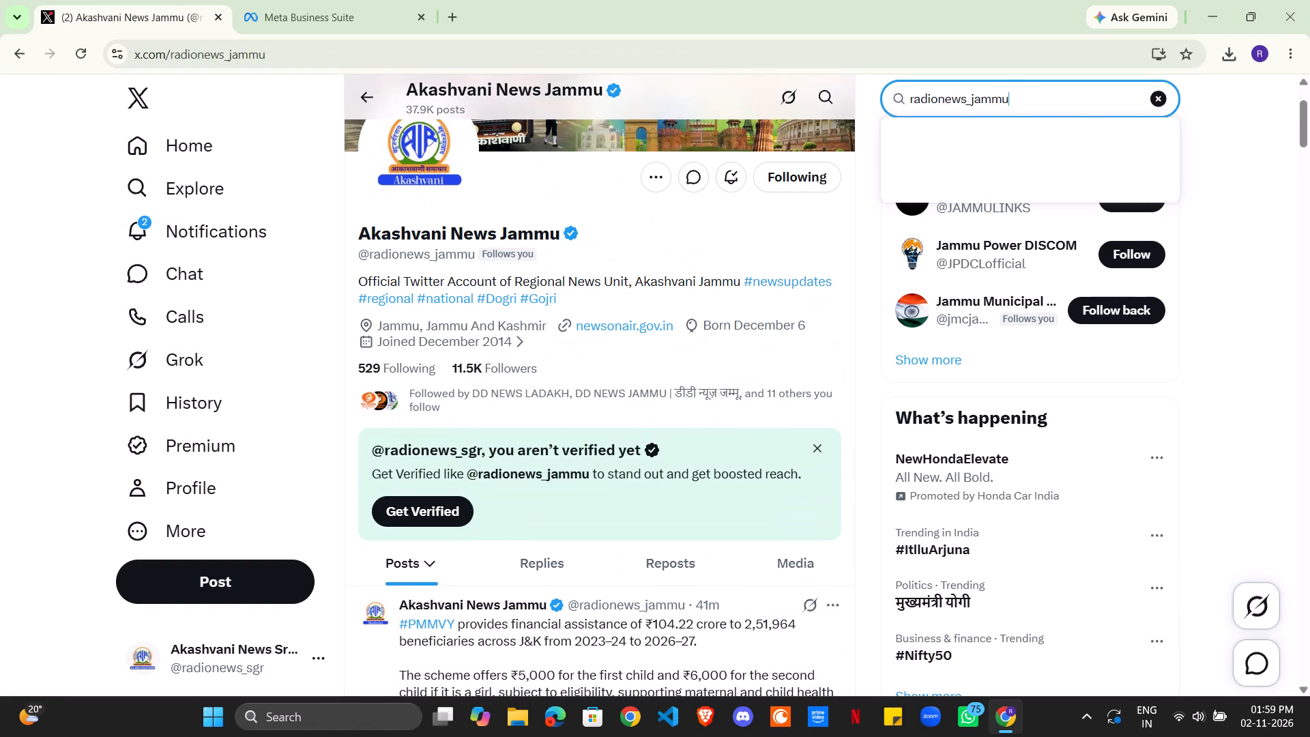
click(209, 491)
scroll(646, 409, down, 6)
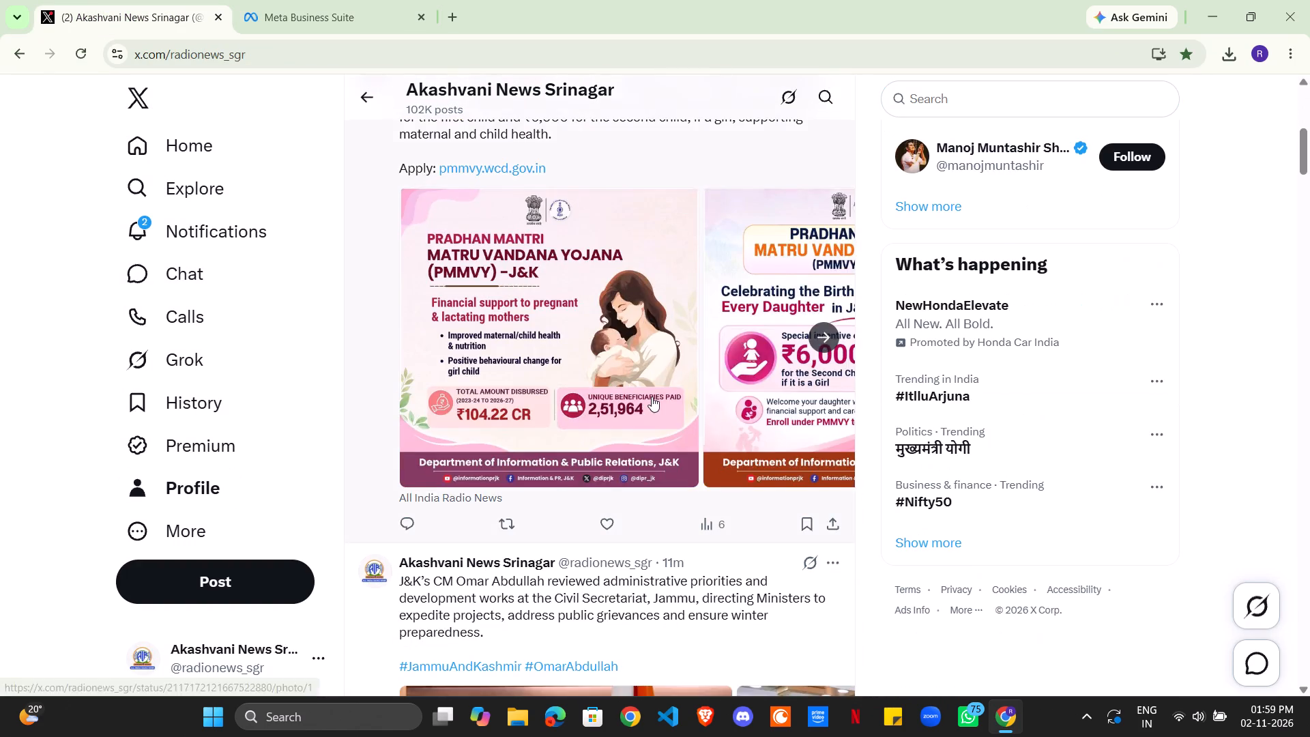
scroll(658, 396, up, 5)
click(1036, 97)
scroll(1034, 392, down, 1)
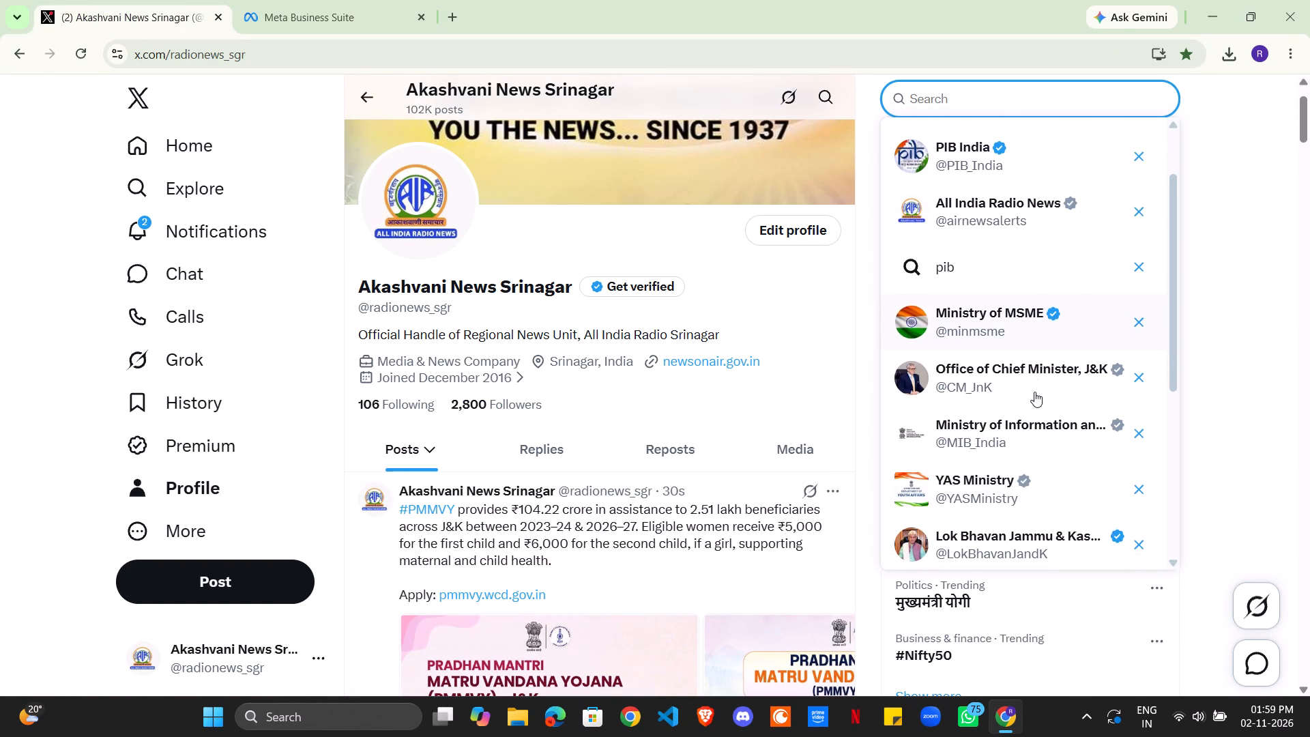
scroll(1034, 392, down, 2)
scroll(1005, 462, down, 2)
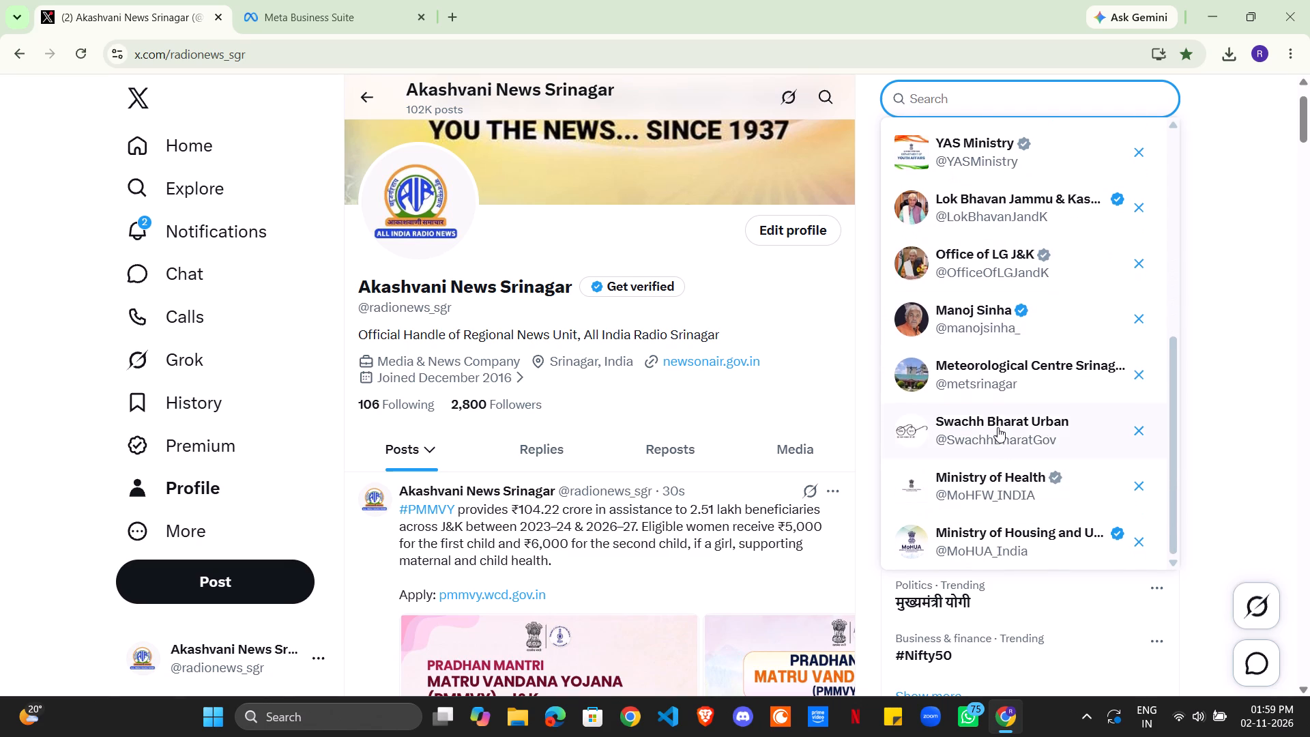
Open the bookmarked traffic police ADVISORY.pdf in a new tab, examine it and close the tab.
click(463, 15)
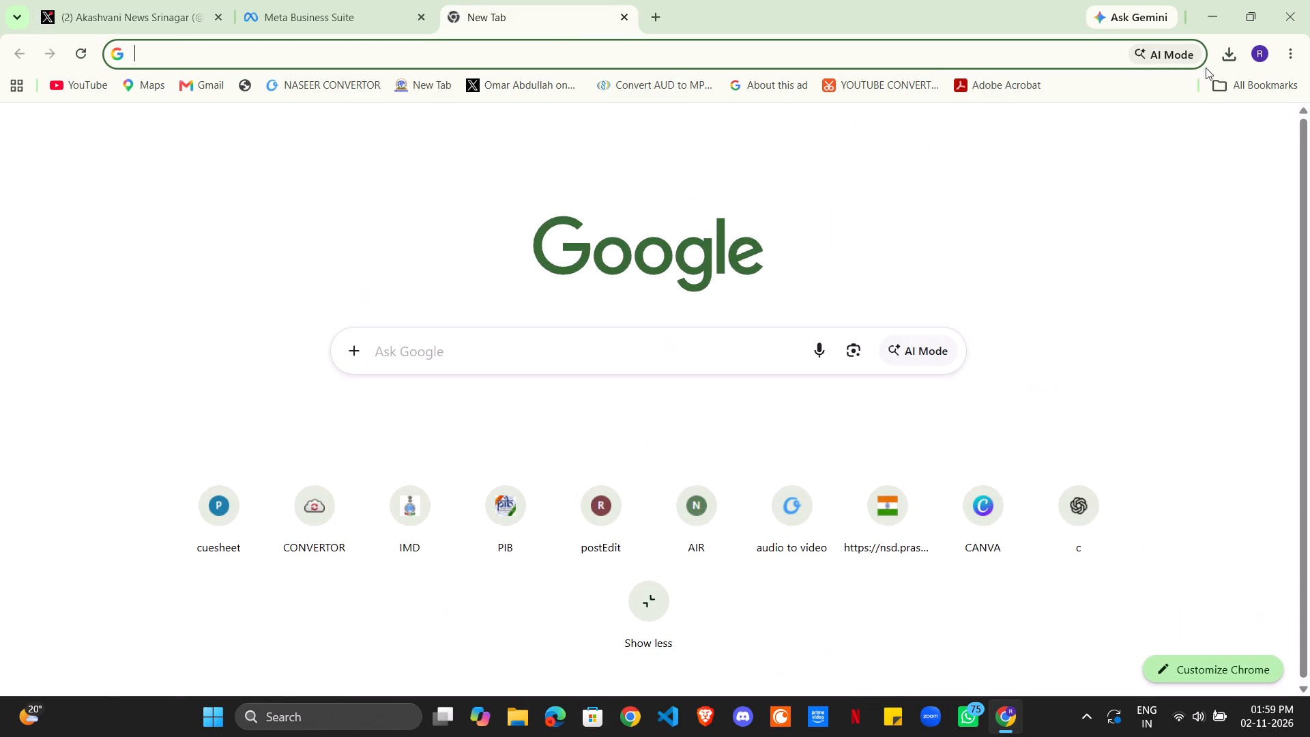
click(1233, 87)
click(1093, 289)
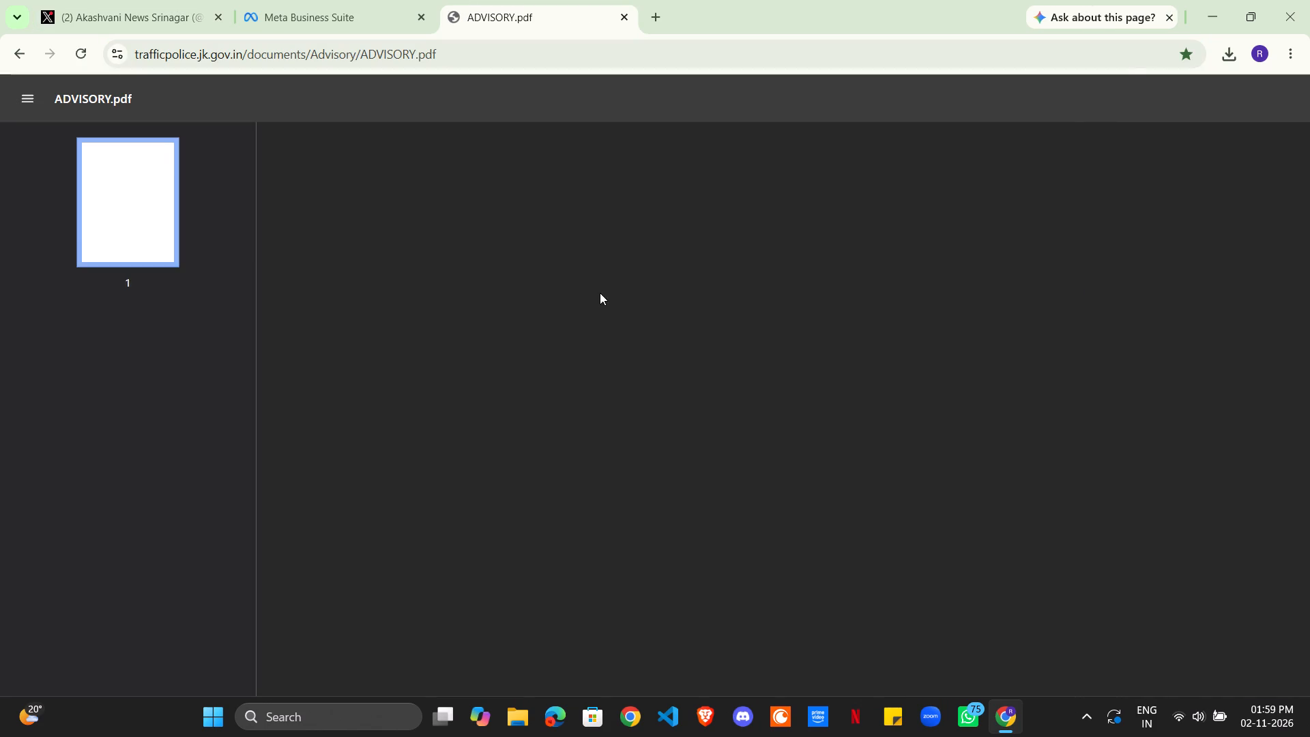
scroll(596, 291, down, 1)
scroll(622, 266, up, 3)
click(625, 10)
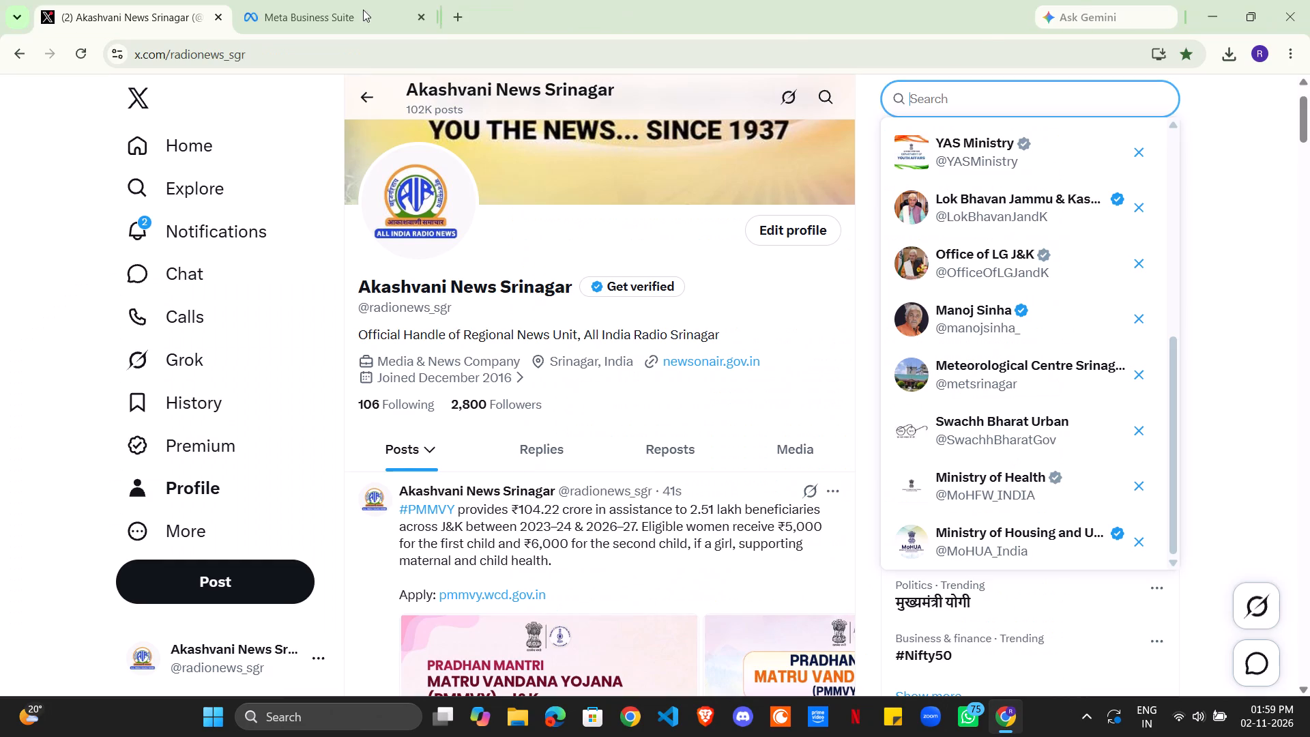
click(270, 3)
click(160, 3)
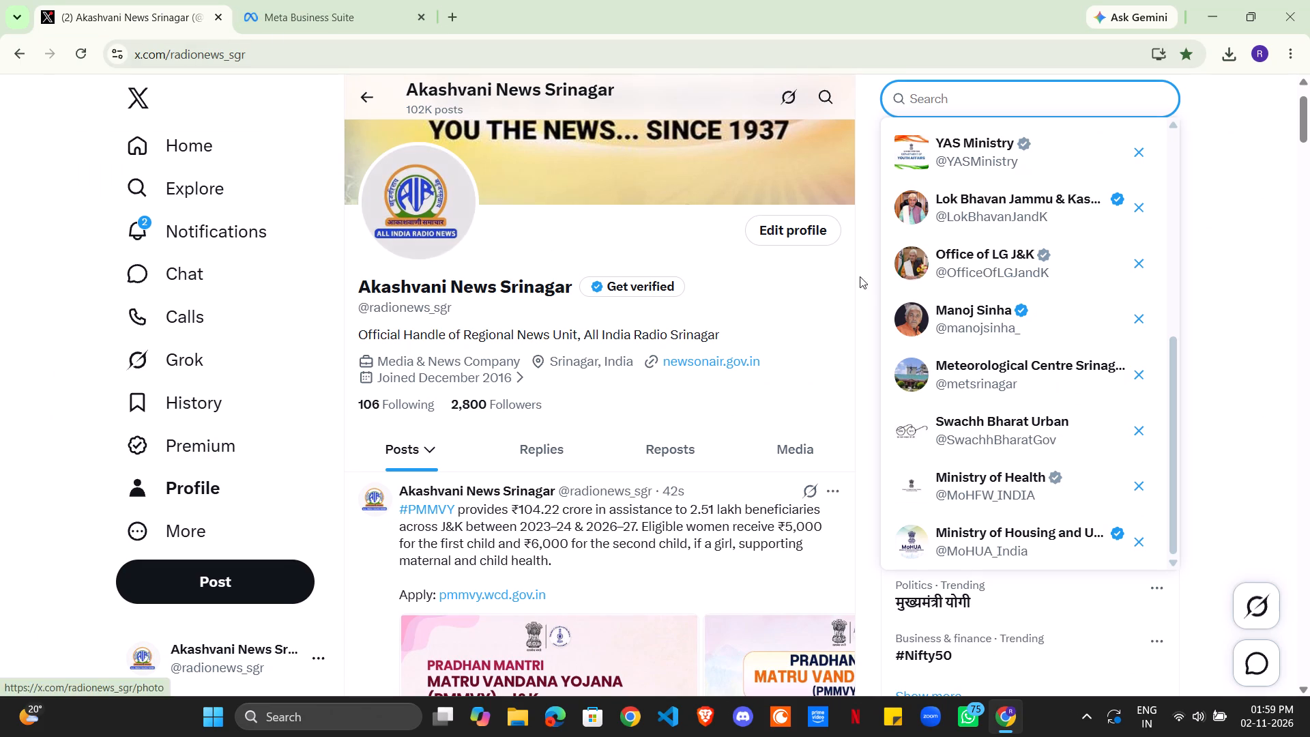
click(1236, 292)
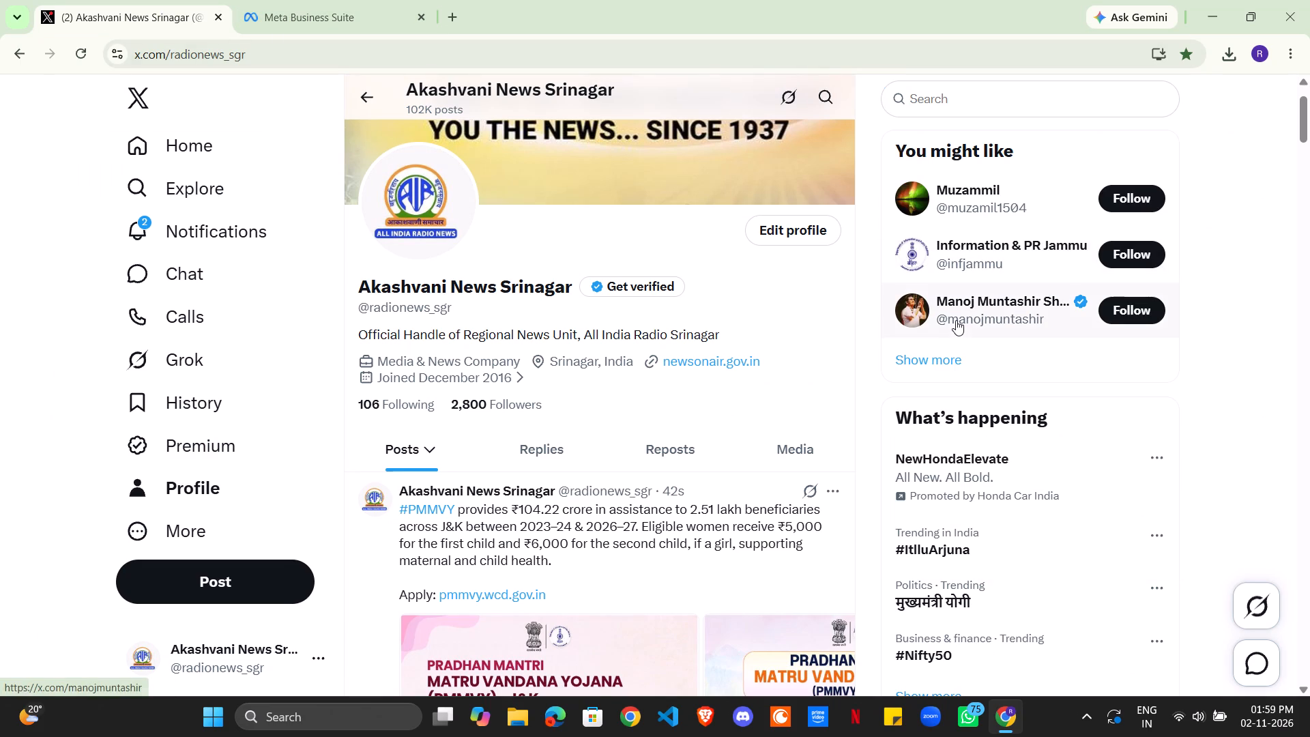
Reload the Meta Business Suite Planner and close the X tab.
click(314, 18)
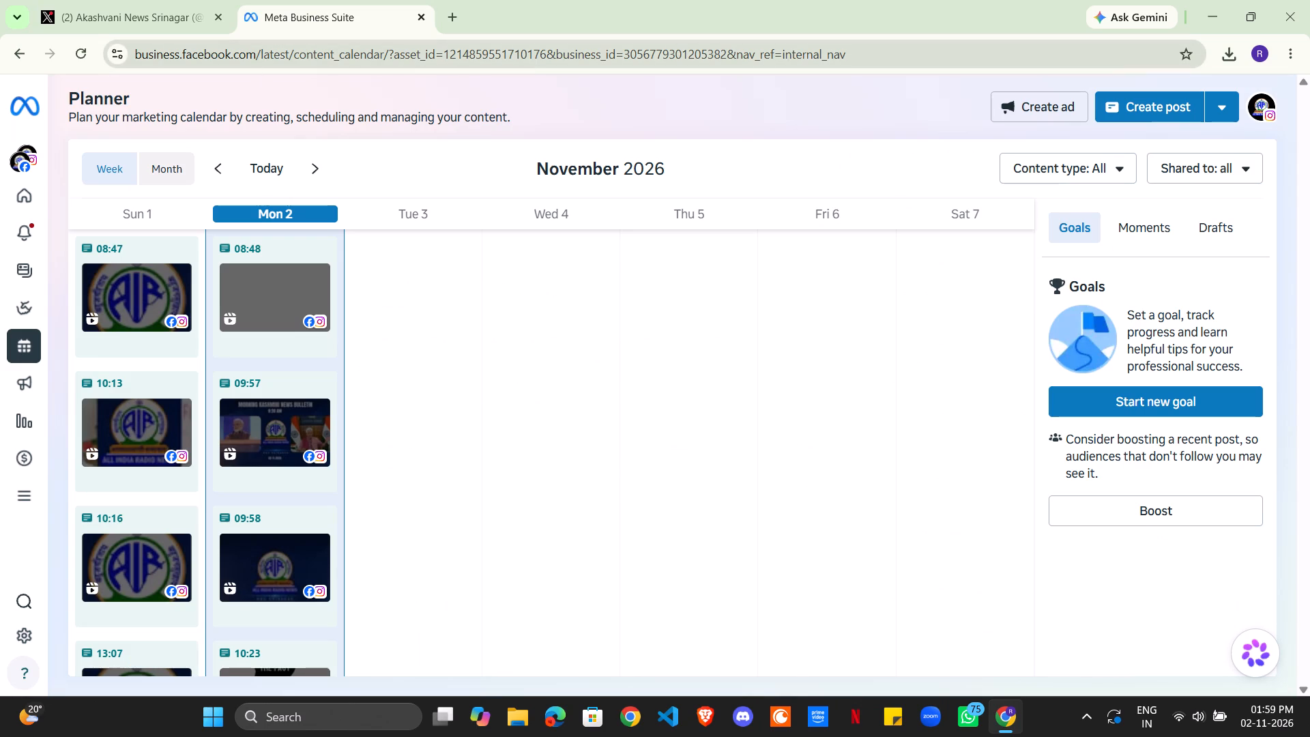
click(111, 61)
click(89, 55)
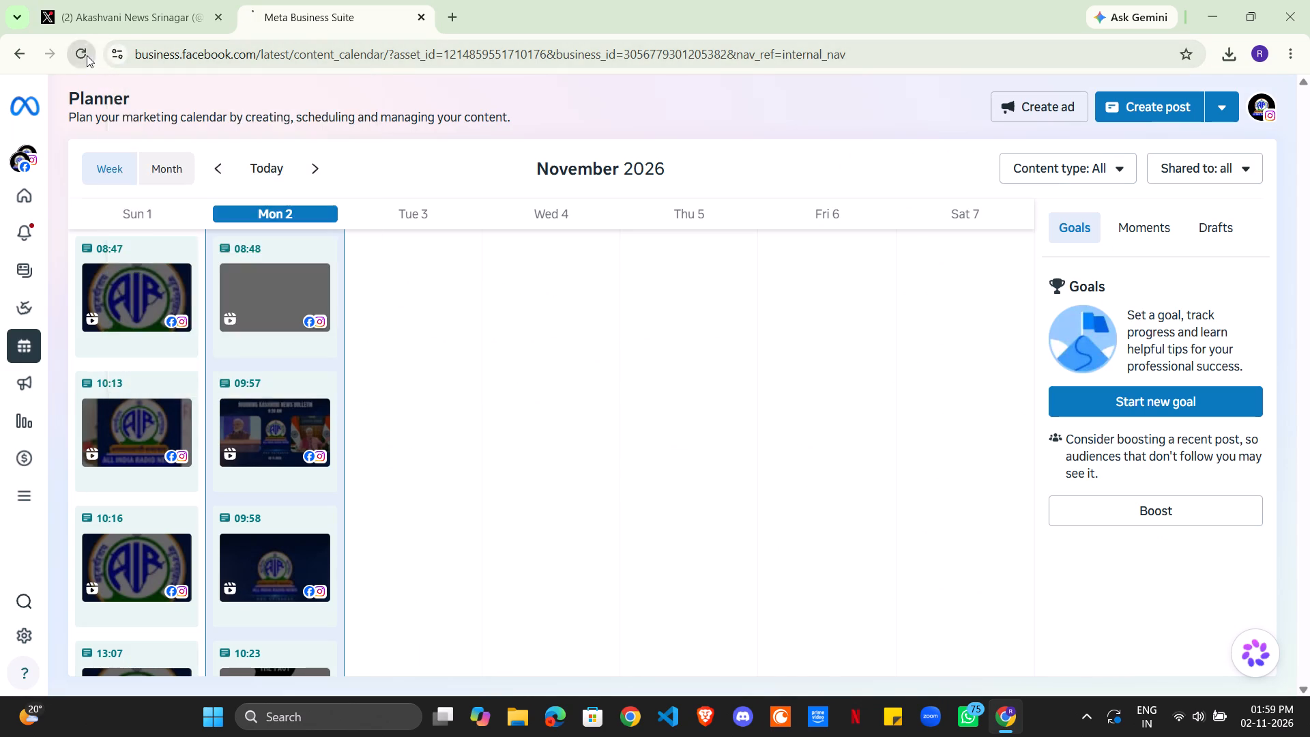
click(132, 7)
click(214, 19)
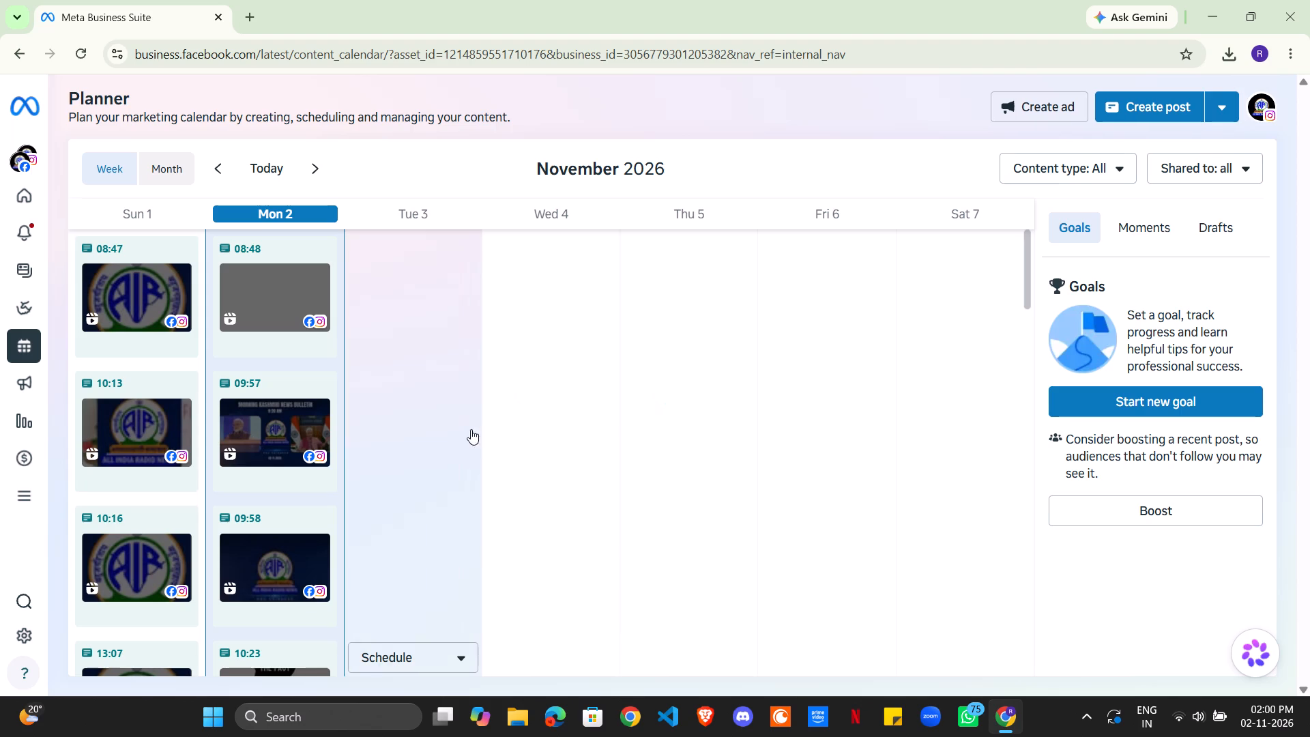
Look through Monday 2 November's posts in the Meta Planner for the PMMVY post.
scroll(471, 429, down, 17)
scroll(479, 425, down, 10)
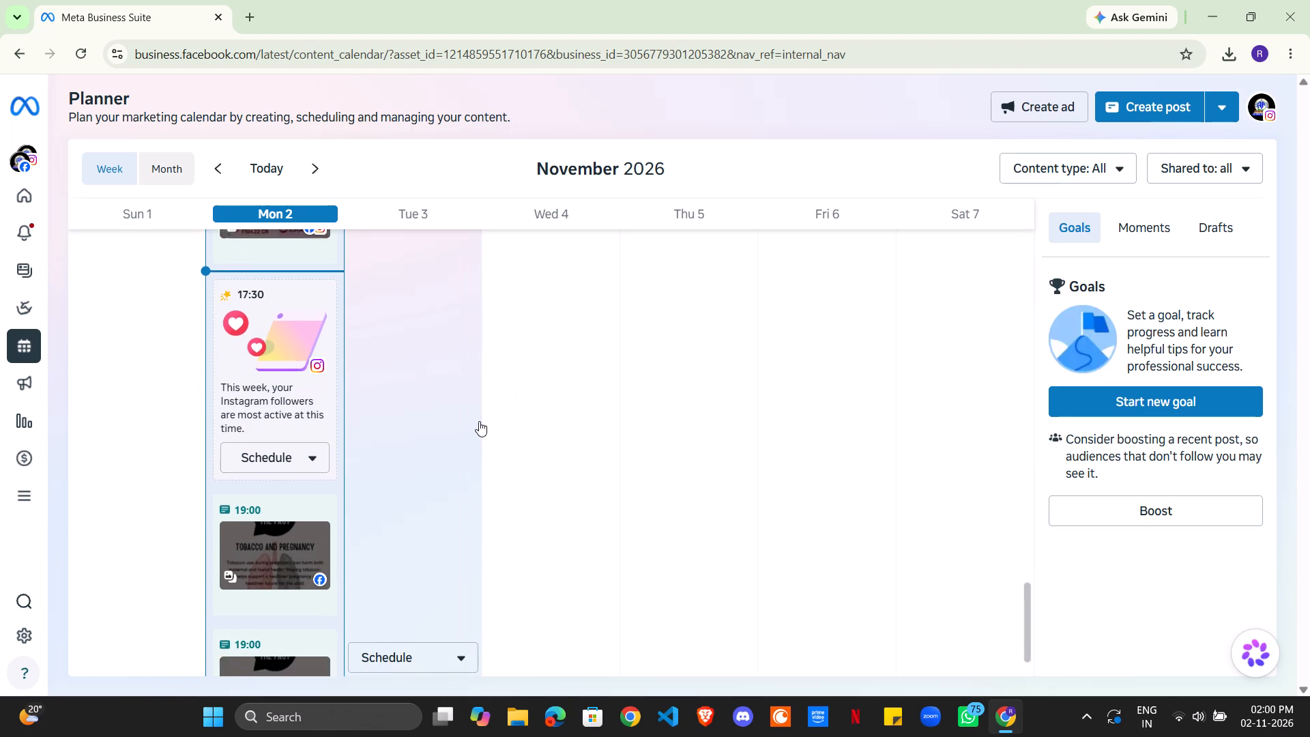
scroll(478, 421, up, 5)
Close the Meta Business Suite tab and the remaining browser window.
click(254, 18)
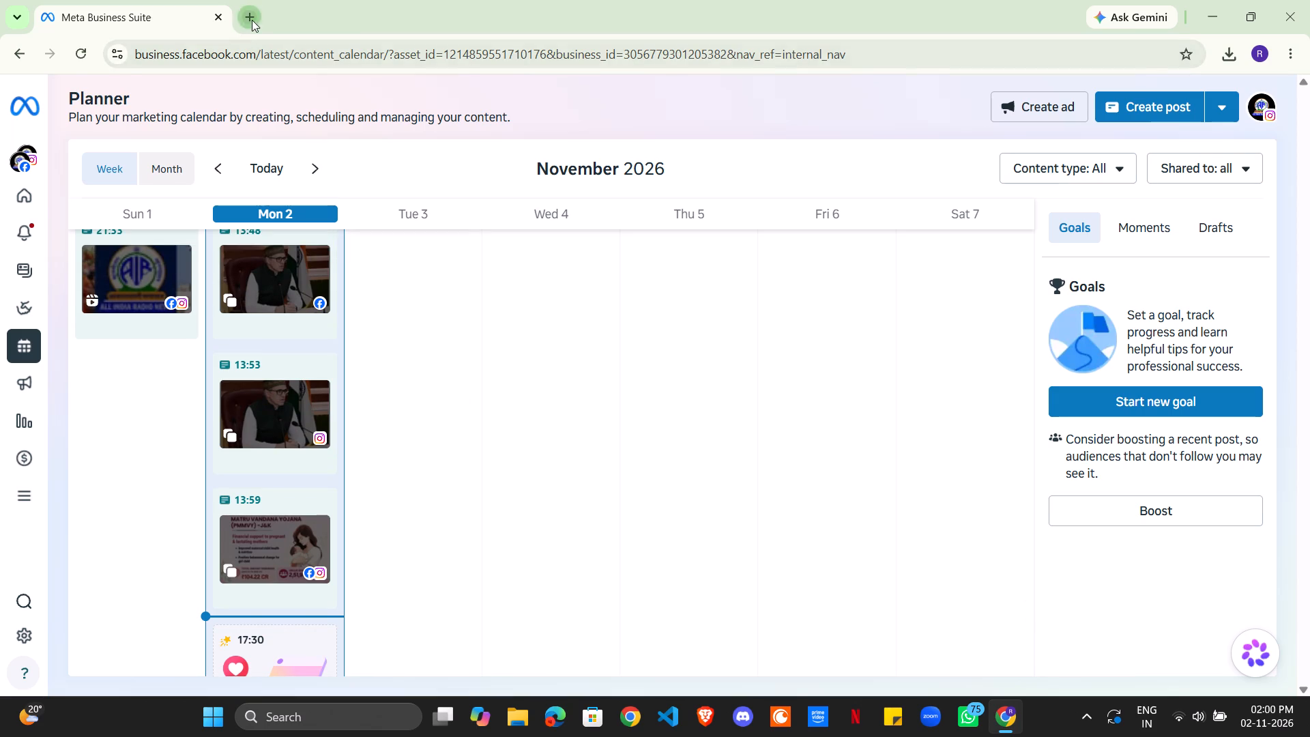
click(216, 10)
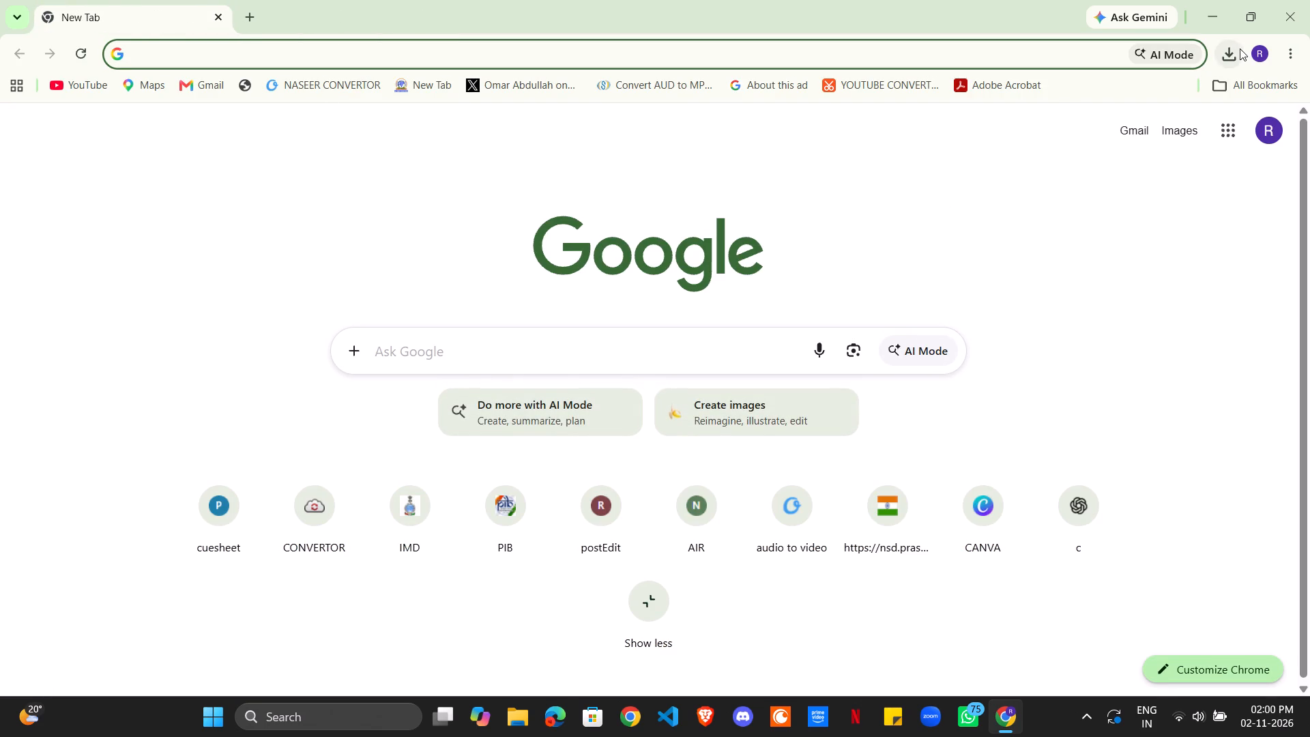
click(1277, 16)
Move 1.jpg, 2.jpg and 3.jpg from the desktop to the Recycle Bin.
drag(779, 399, 776, 392)
drag(694, 164, 592, 0)
drag(605, 23, 28, 29)
drag(25, 70, 27, 6)
Empty the Recycle Bin, permanently deleting its contents.
right_click(33, 35)
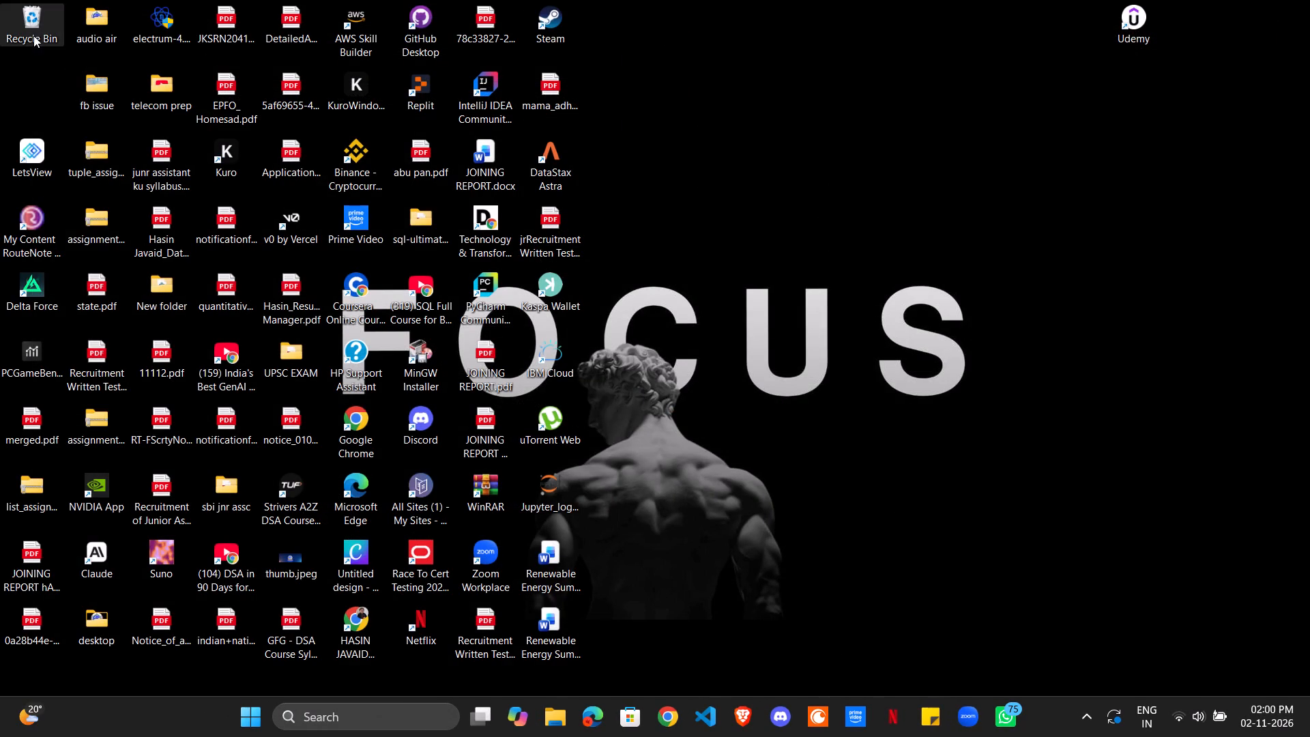
click(143, 123)
click(723, 375)
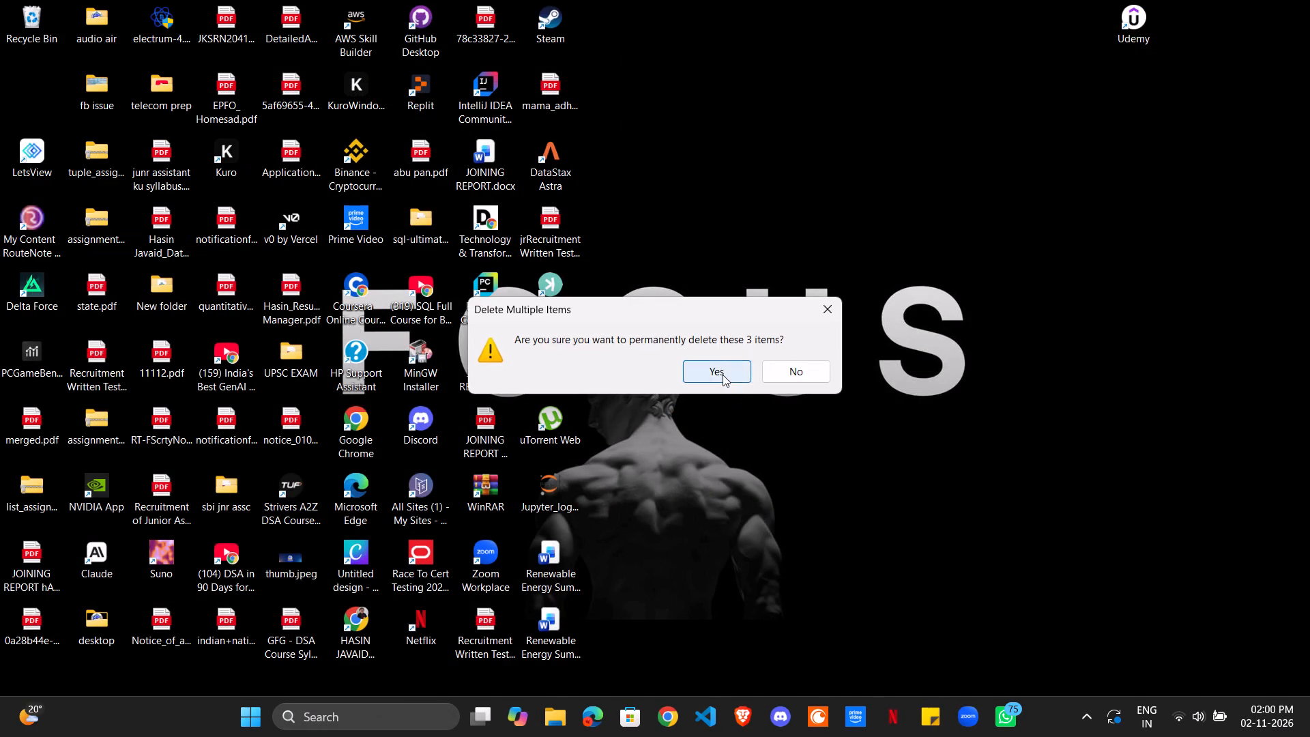
click(839, 536)
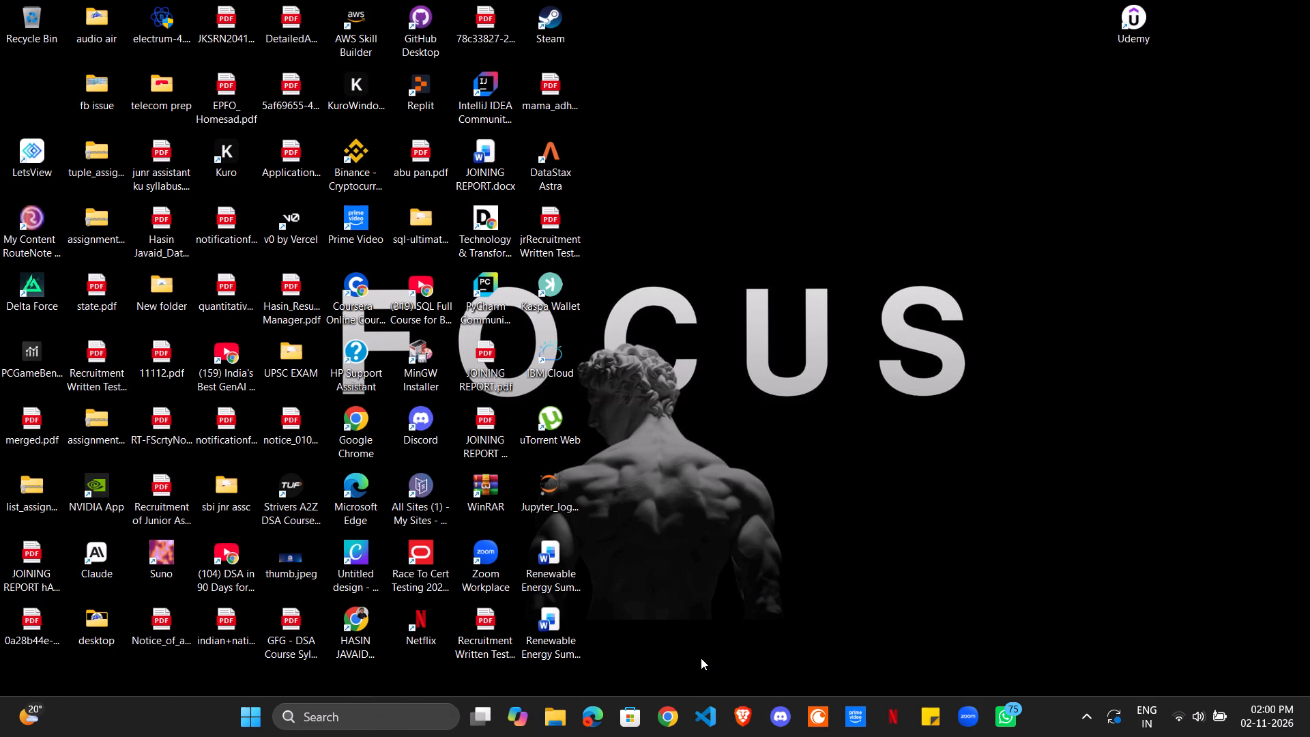
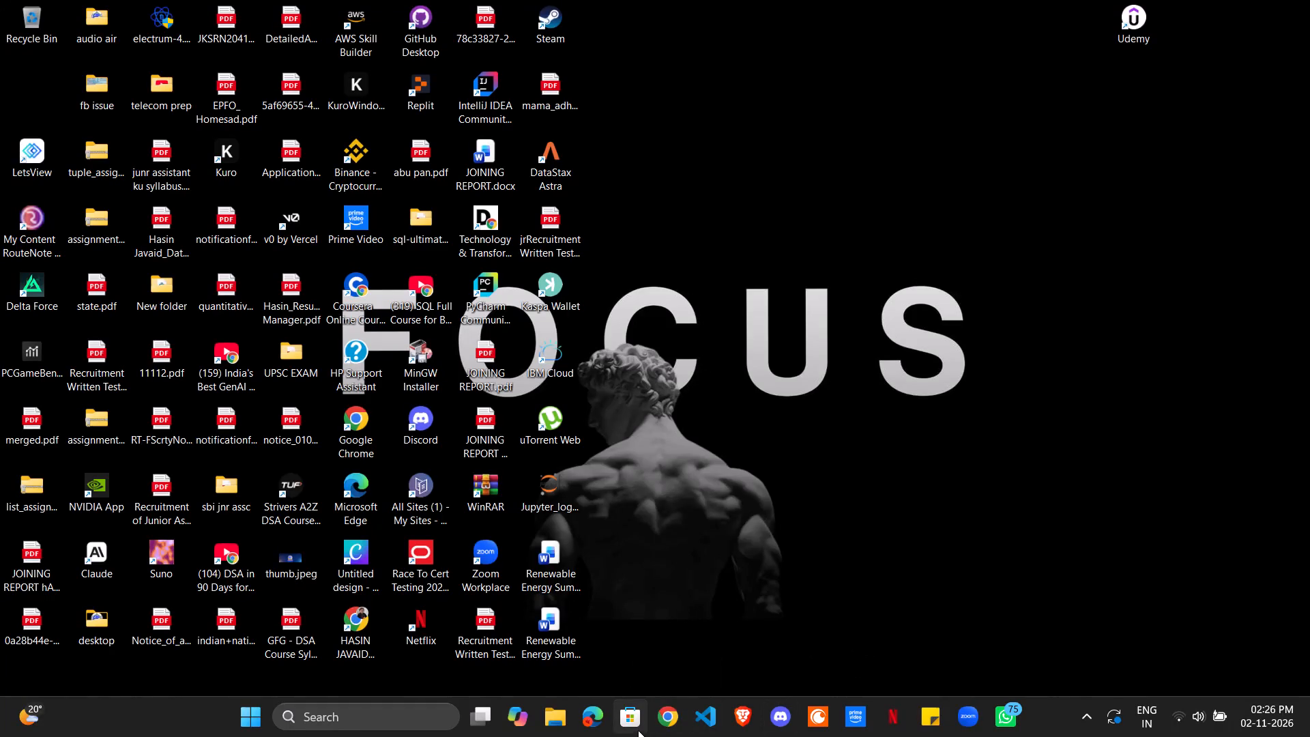
Open Google Chrome with the Person 1 profile.
click(664, 731)
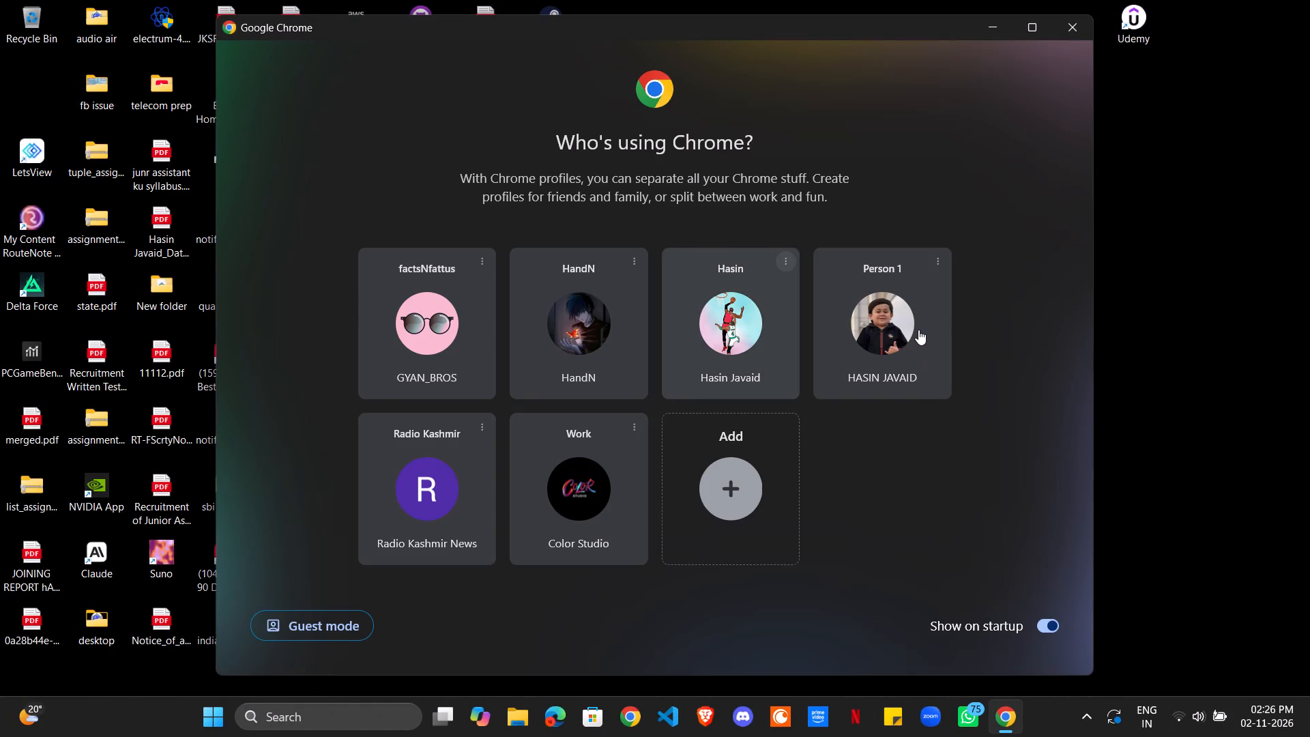
click(914, 335)
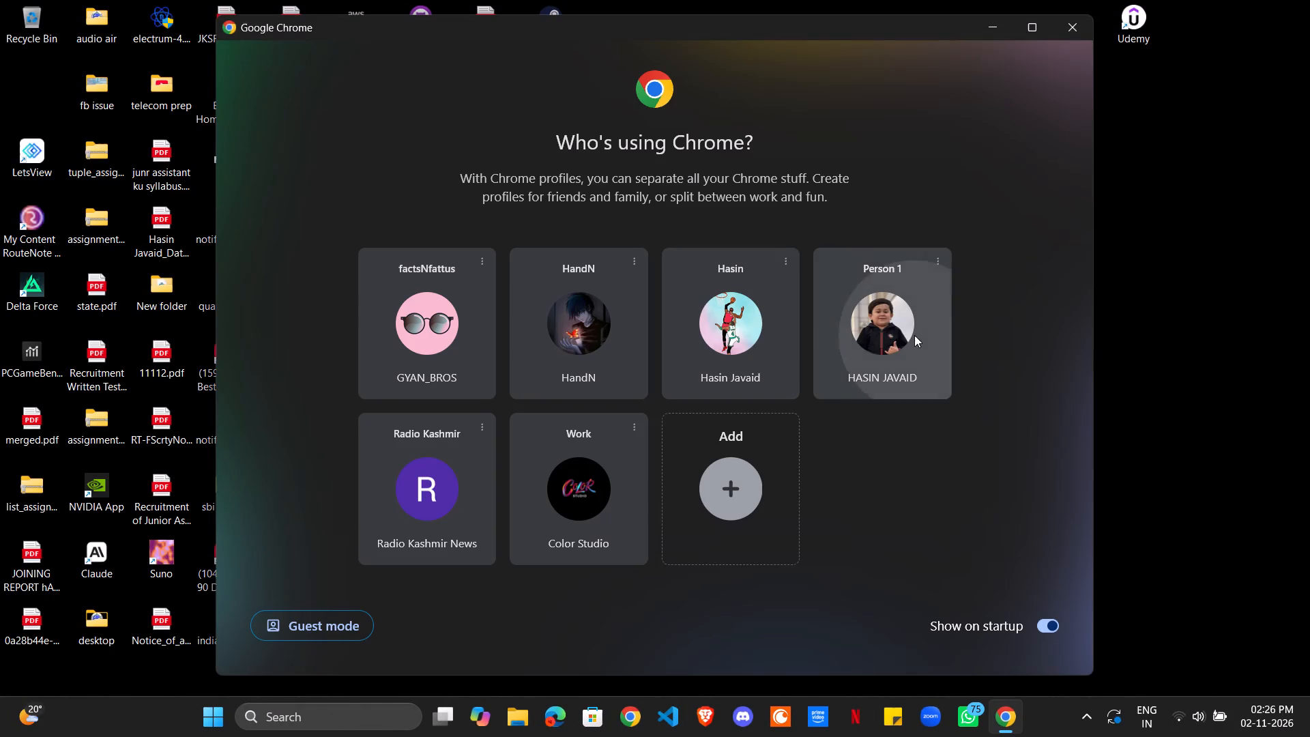
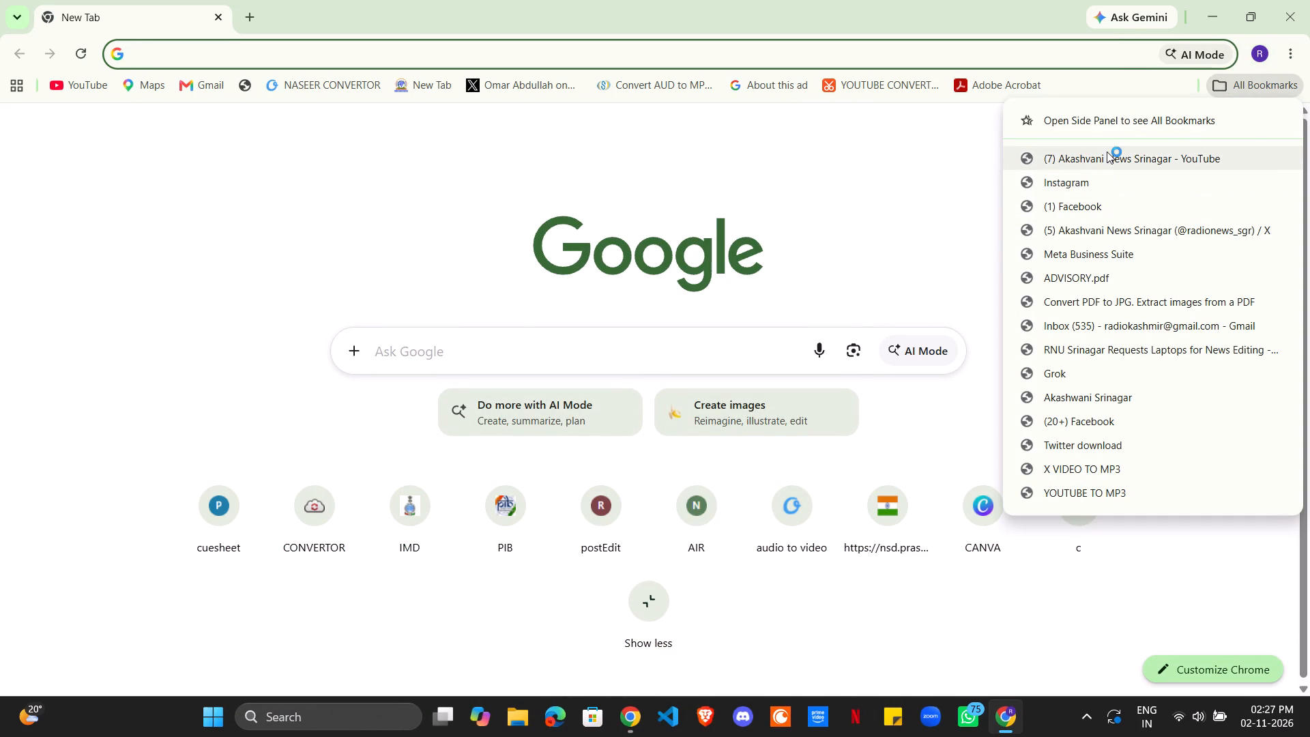
Open the bookmarked Akashvani News Srinagar YouTube channel and X profile in separate background tabs.
ctrl+click(1107, 151)
ctrl+click(1102, 236)
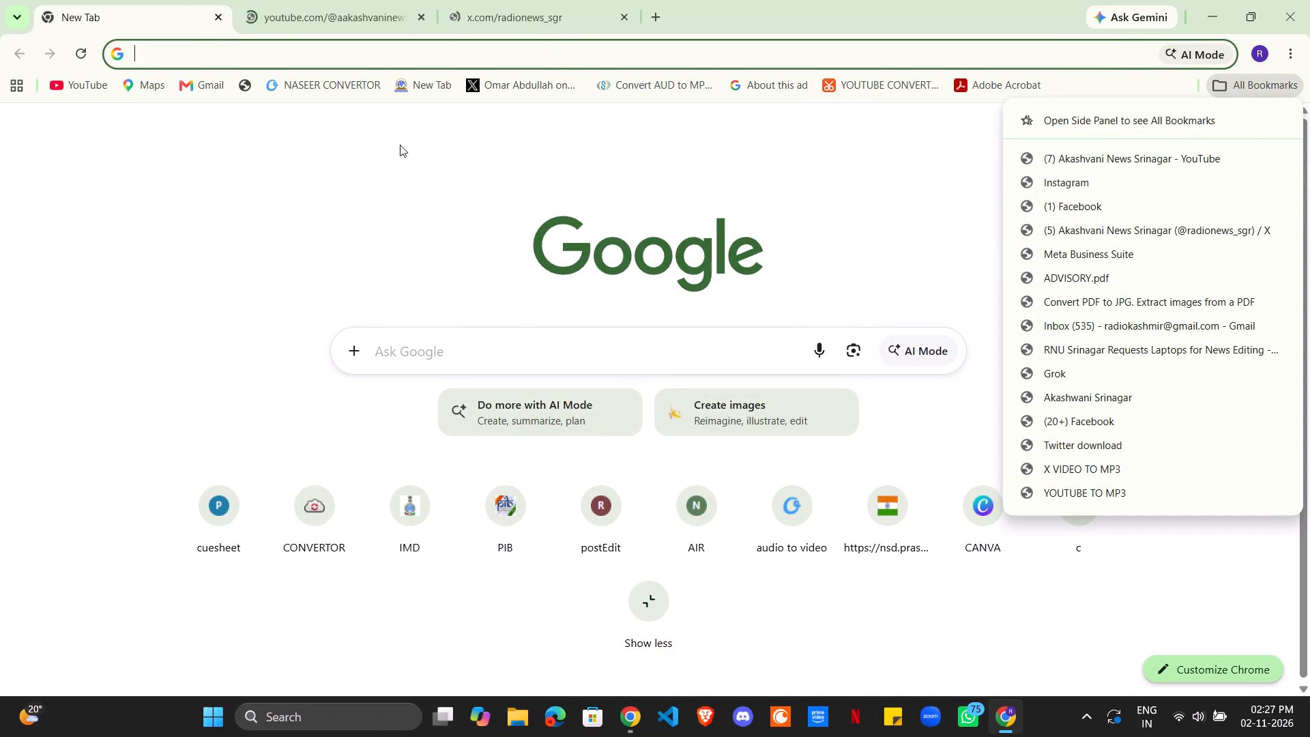
Open Canva from the new tab page's shortcuts.
click(980, 528)
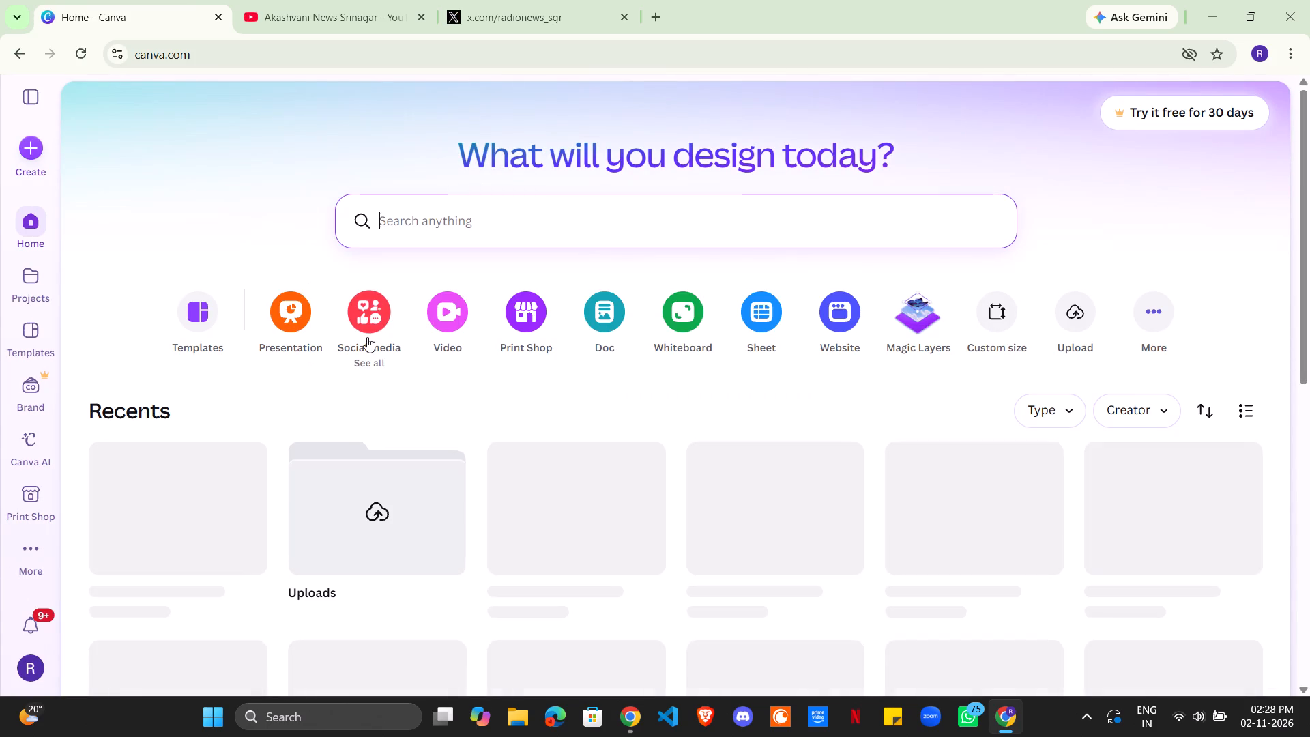
Look through the recent designs on the Canva home page, from the latest news bulletins down to the older projects.
scroll(559, 411, down, 3)
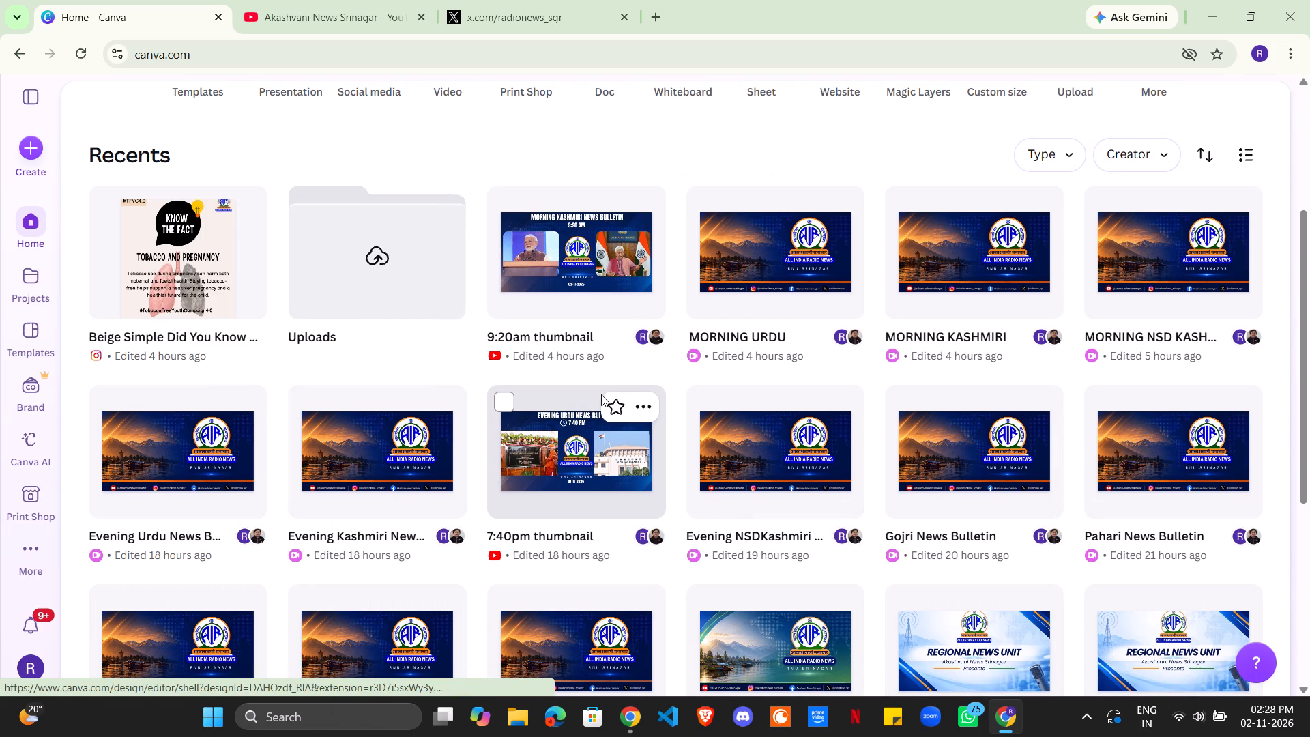
scroll(605, 402, down, 2)
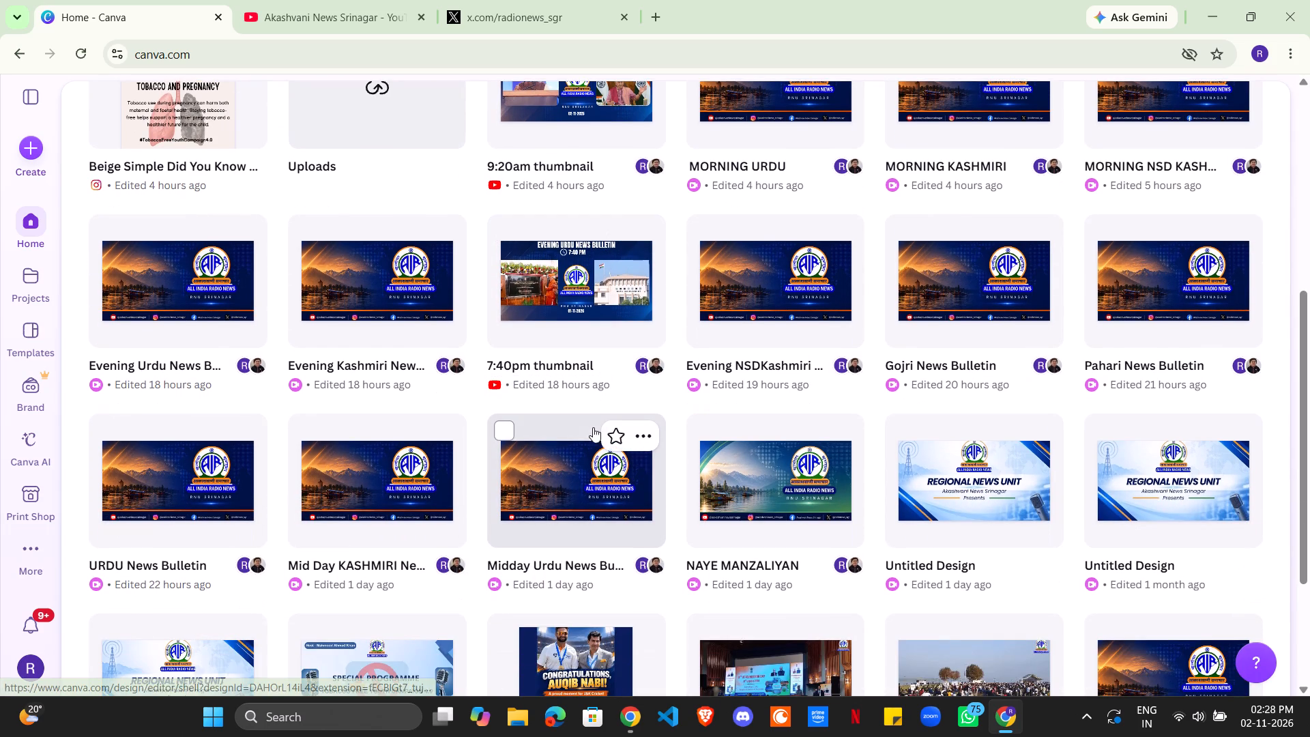
scroll(643, 483, down, 1)
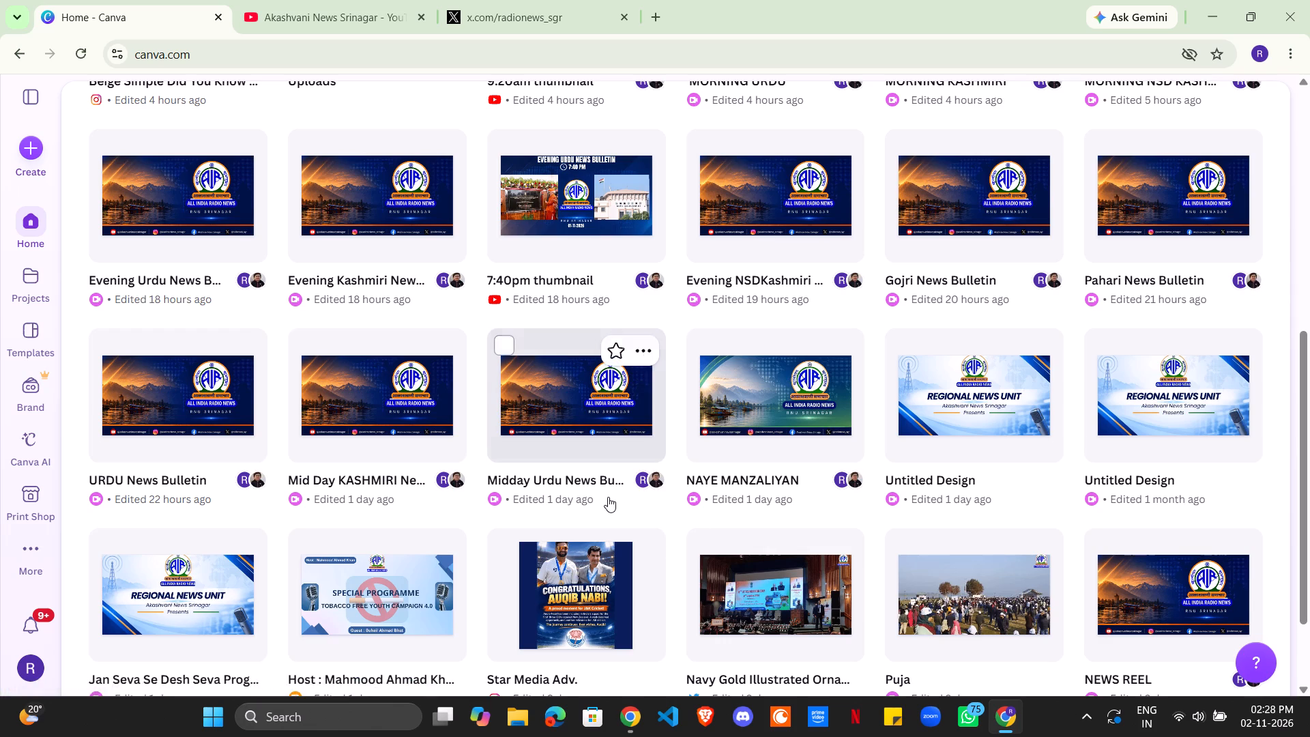
scroll(667, 468, down, 2)
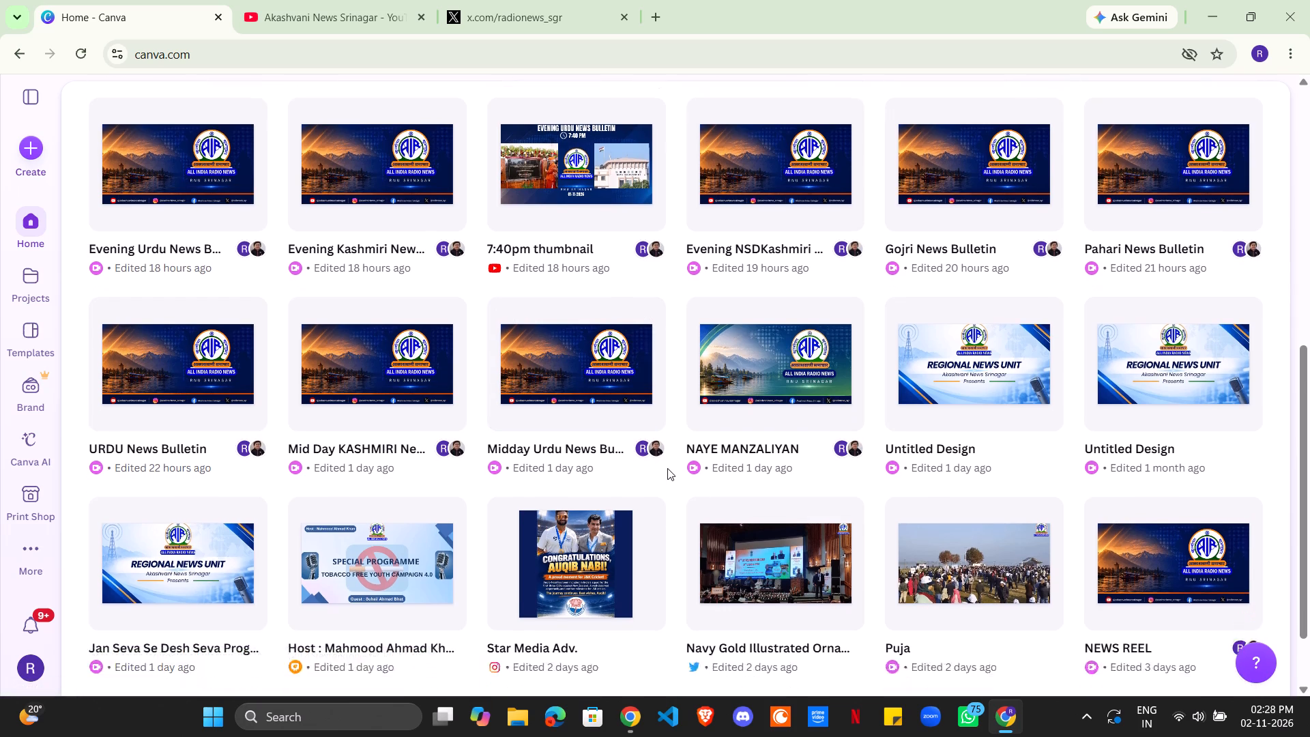
Open the Midday Urdu News Bulletin and Mid Day KASHMIRI News Bulletin designs, each in its own tab.
ctrl+click(576, 287)
ctrl+click(388, 283)
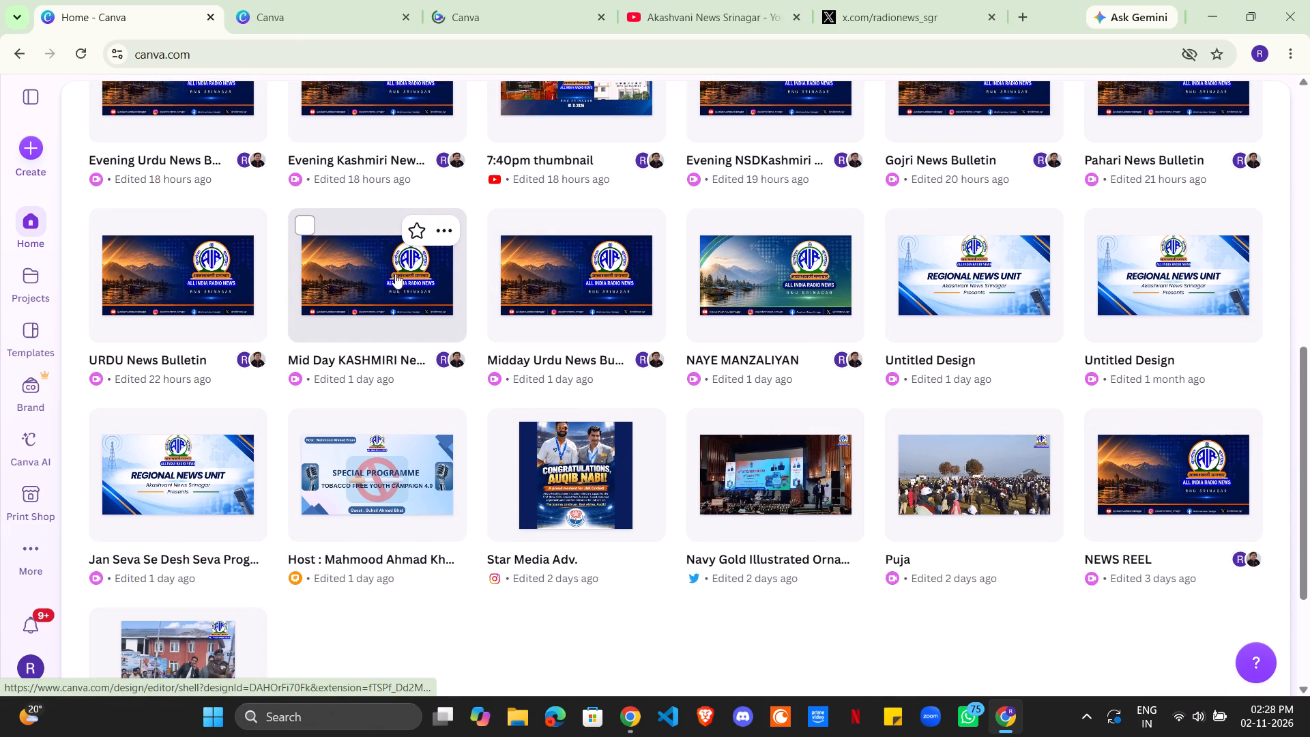
In the Midday Urdu News Bulletin design, delete the MID DAY URDU NEWS 01 NOV.mp3 audio track and return the playhead to the start.
click(301, 35)
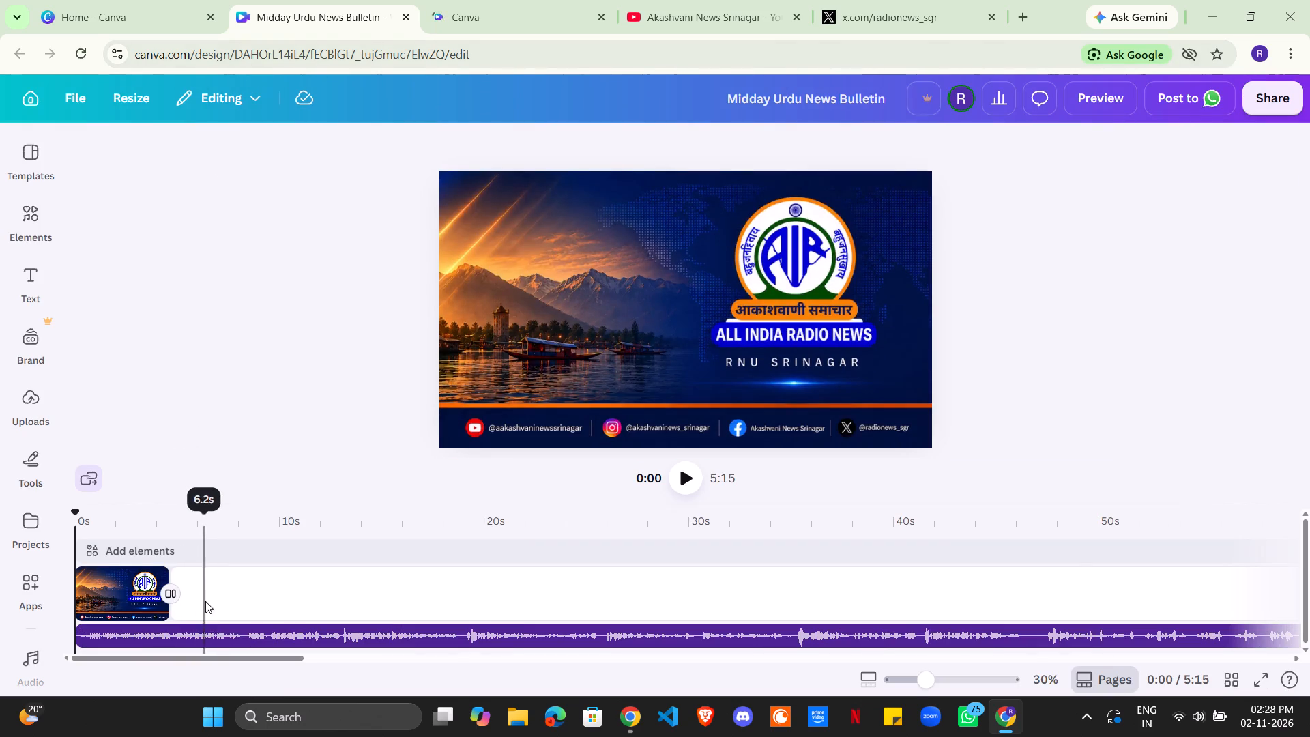
click(103, 629)
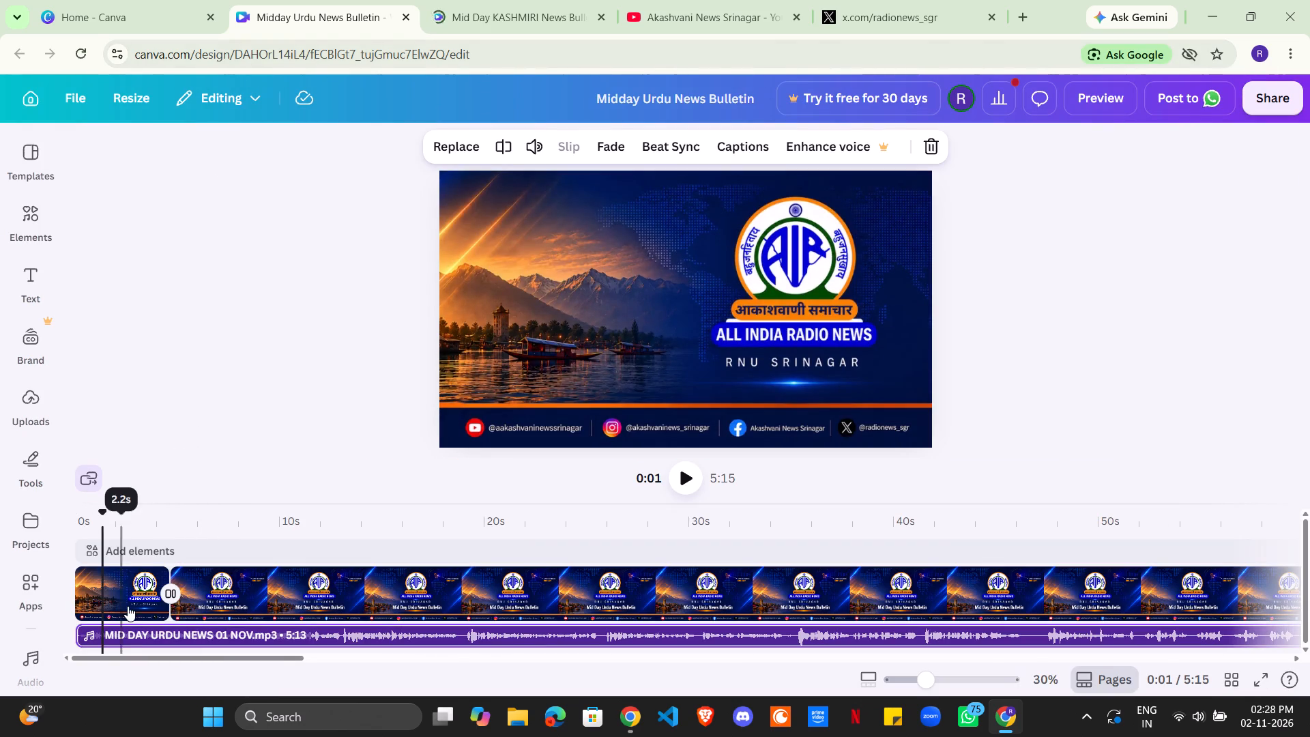
key(BackSpace)
drag(106, 512, 10, 508)
In the Mid Day KASHMIRI News Bulletin design, delete the MID DAY KASHMIRI NEWS 01 NOV.mp3 audio track and return the playhead to the start.
click(534, 0)
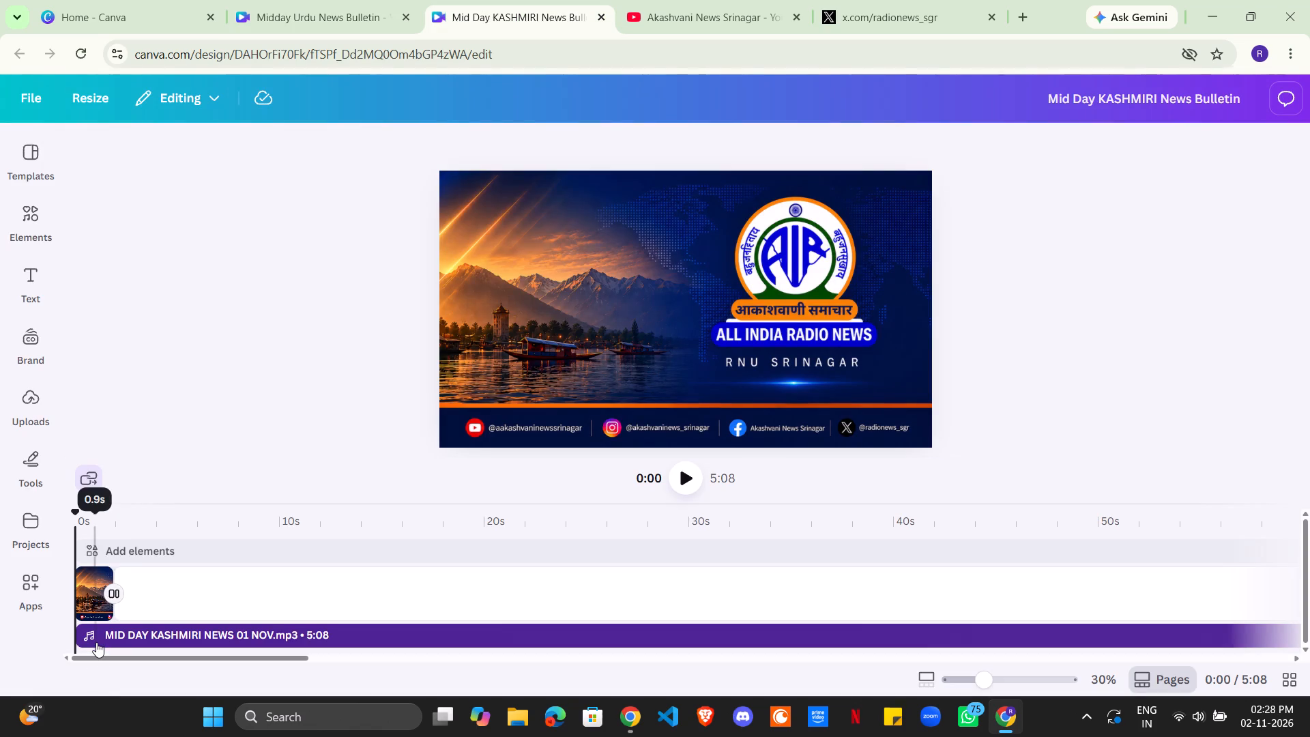
click(96, 642)
key(BackSpace)
drag(96, 515, 16, 512)
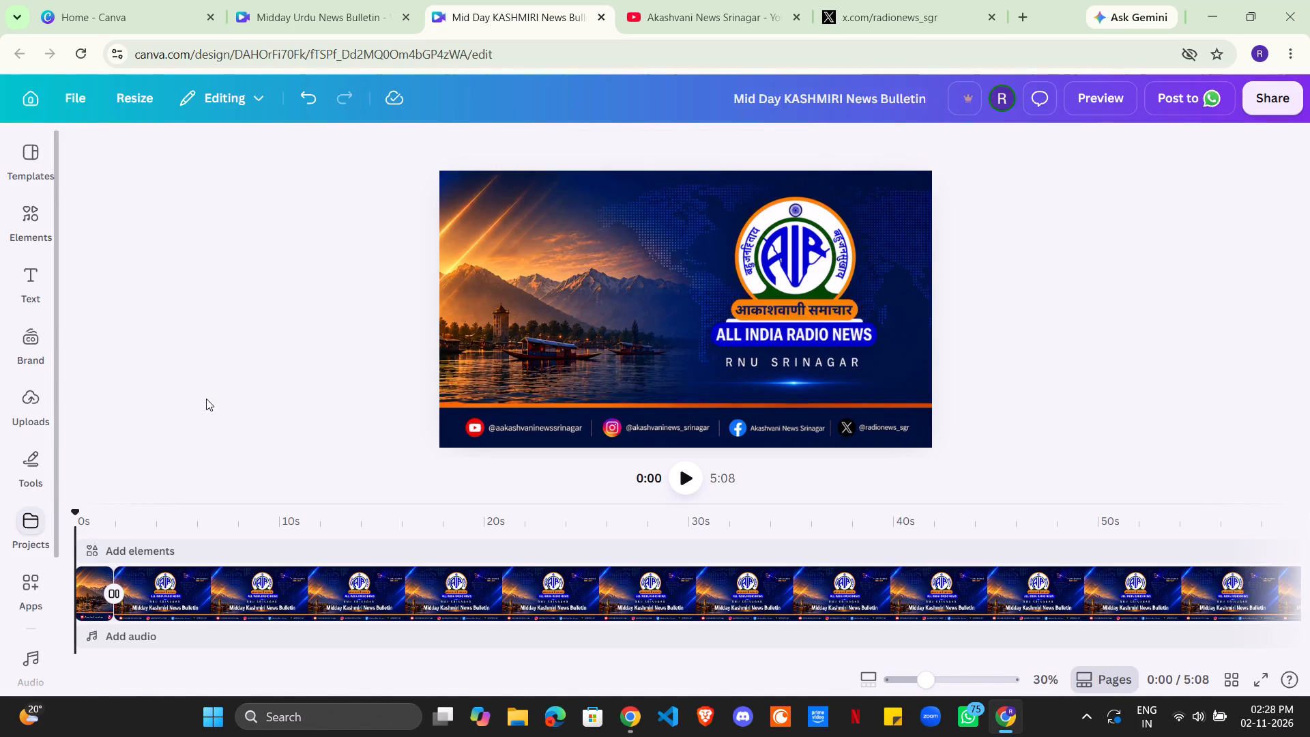
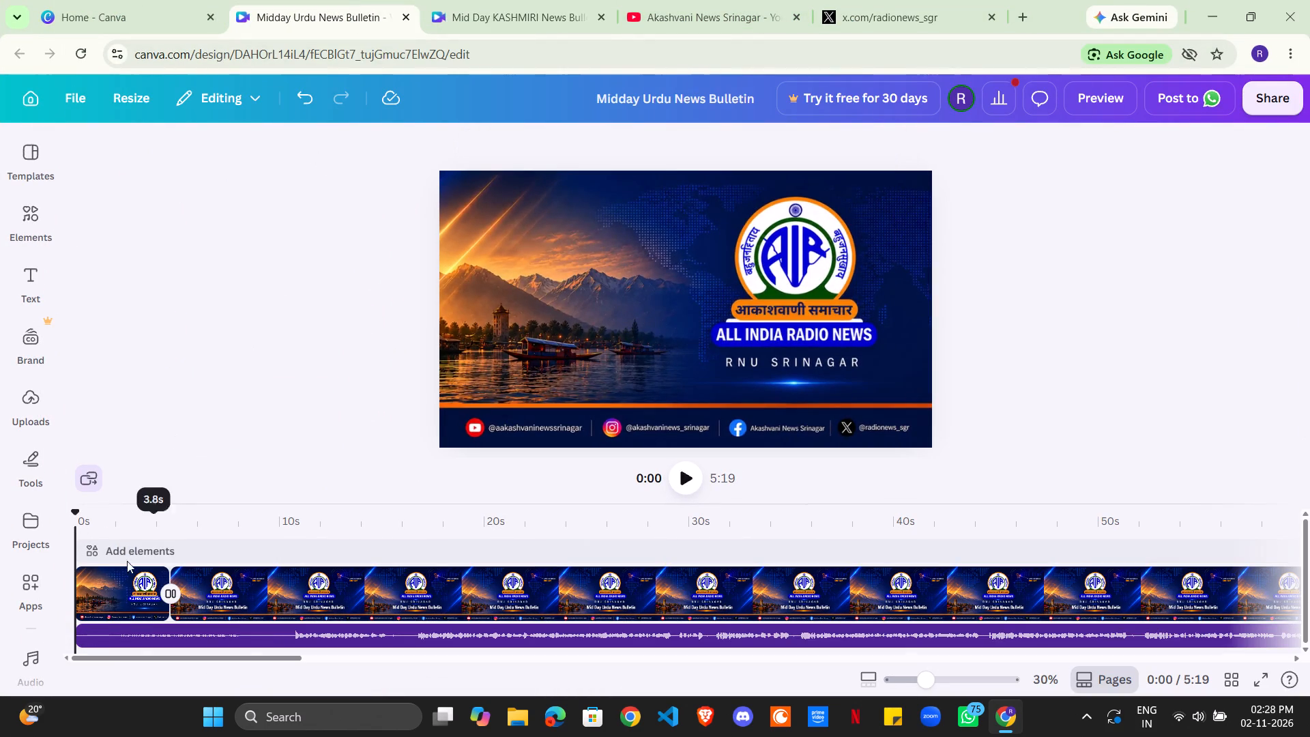
Extend the opening All India Radio News intro page to 9.6 seconds on the timeline.
drag(161, 592, 262, 682)
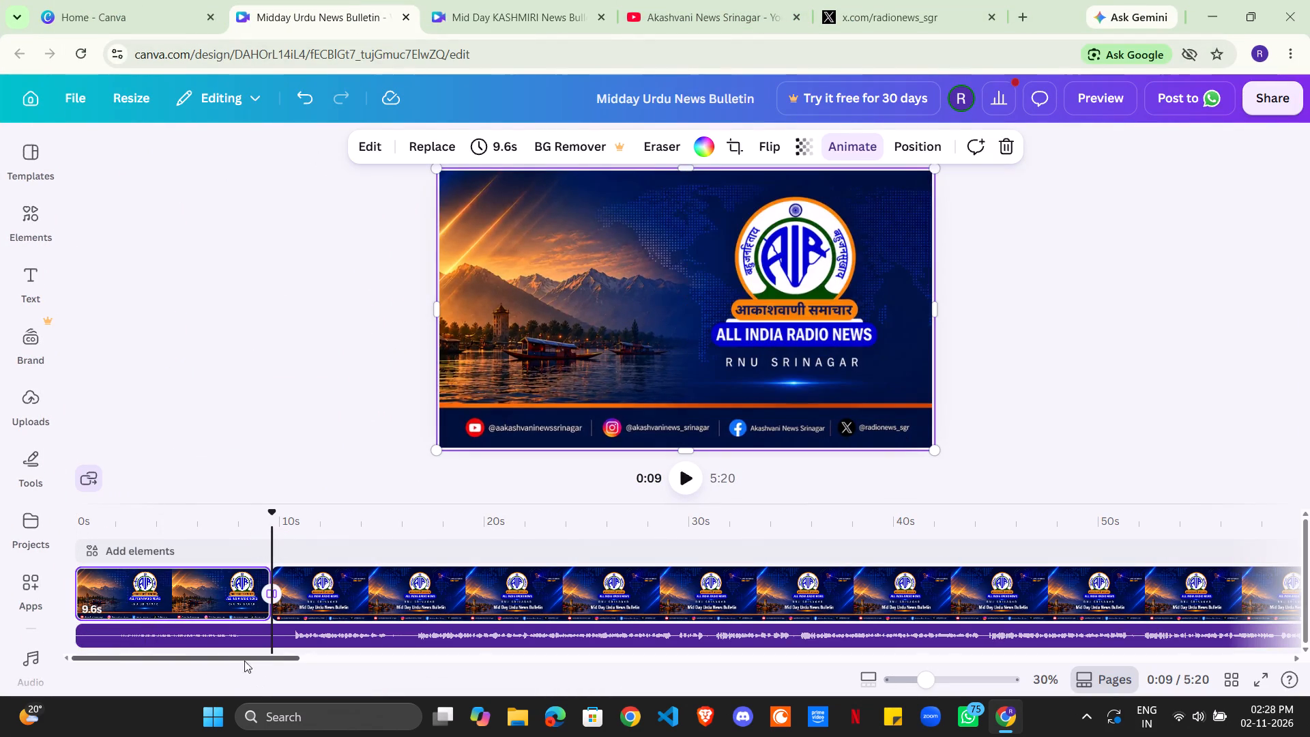
Shorten the main Mid Day Urdu News Bulletin page so it ends at about 5:10.
drag(222, 658, 1309, 689)
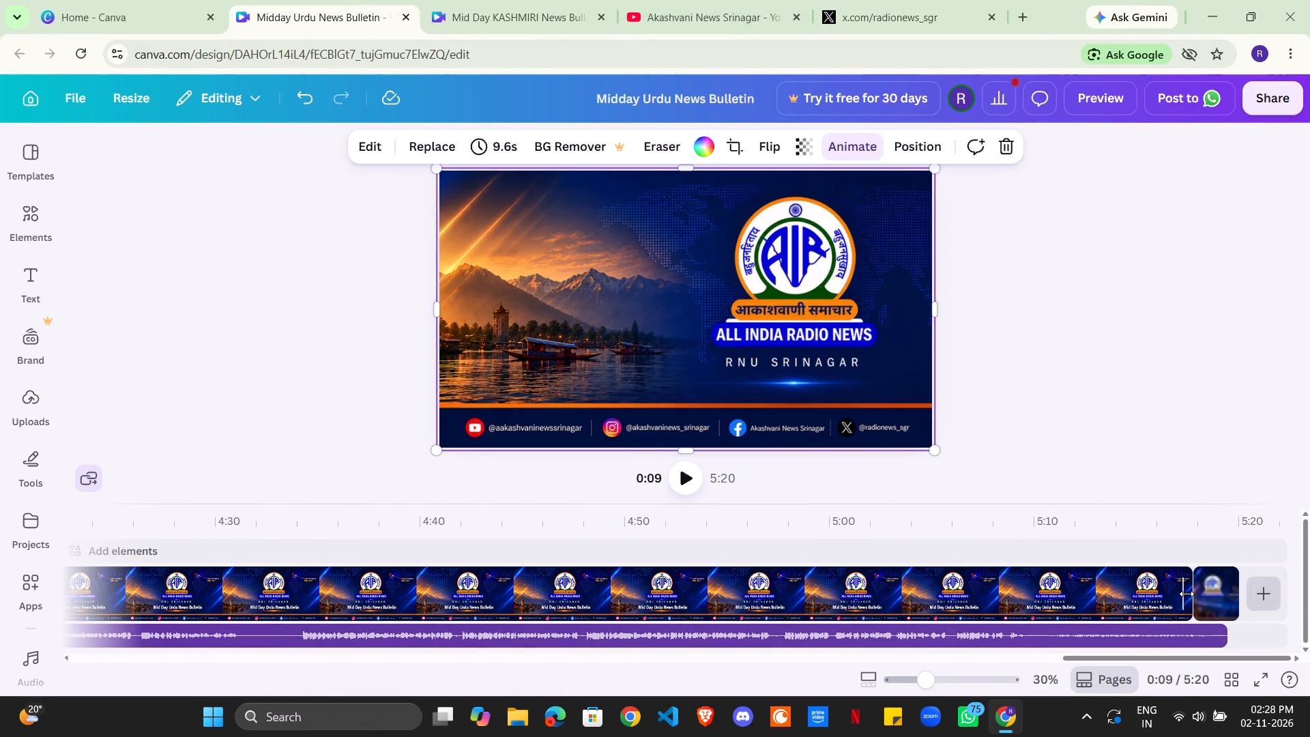
drag(1187, 594, 1037, 662)
Lengthen the closing Thank You page at the end of the timeline to about 15 seconds.
drag(1135, 594, 1147, 596)
drag(1140, 603, 1128, 636)
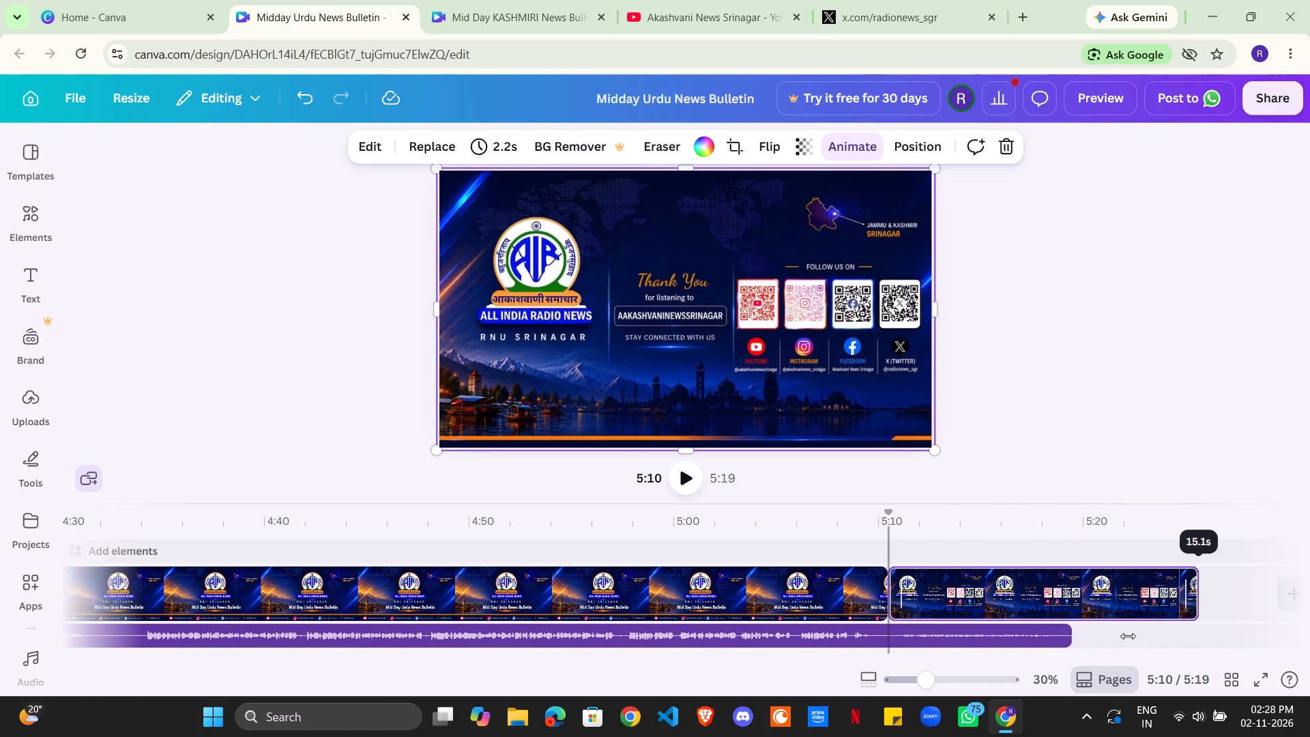
Trim the Urdu bulletin's closing Thank You page to 8.9 s, ending with the audio, and preview the transition into it.
drag(1128, 636, 1057, 635)
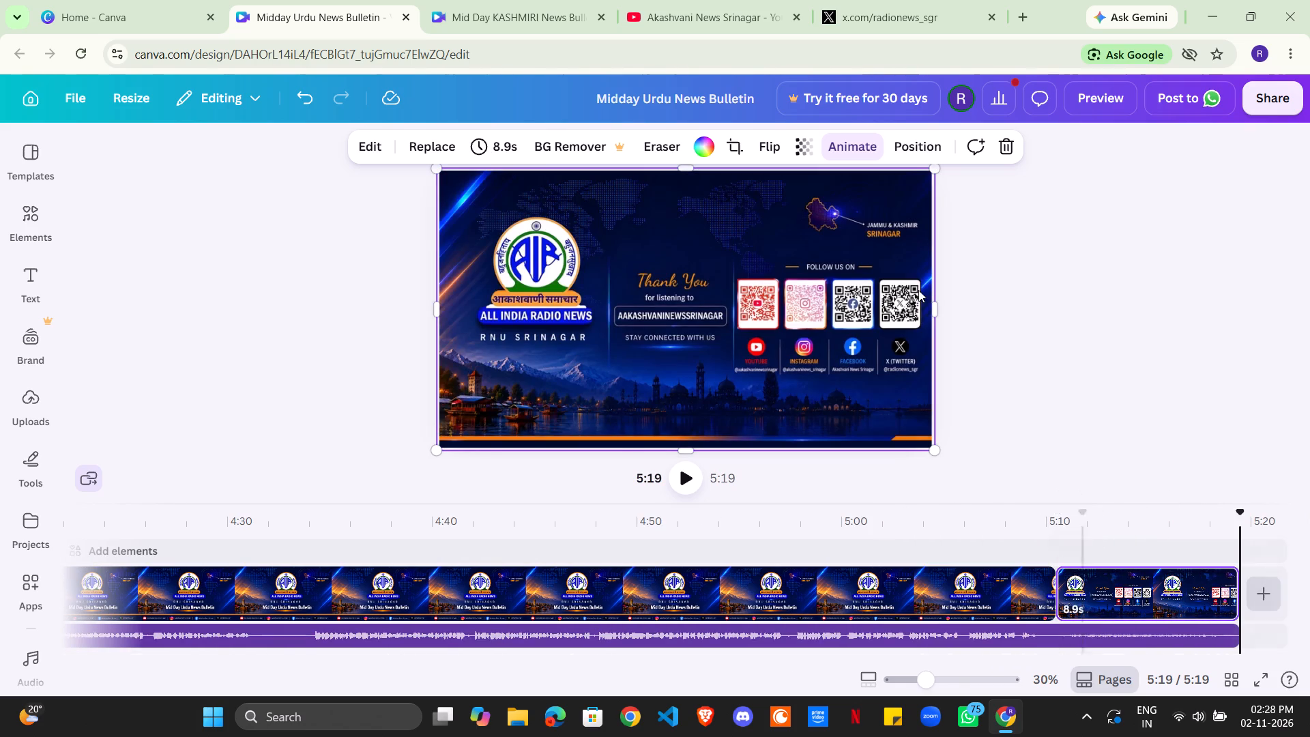
click(1032, 528)
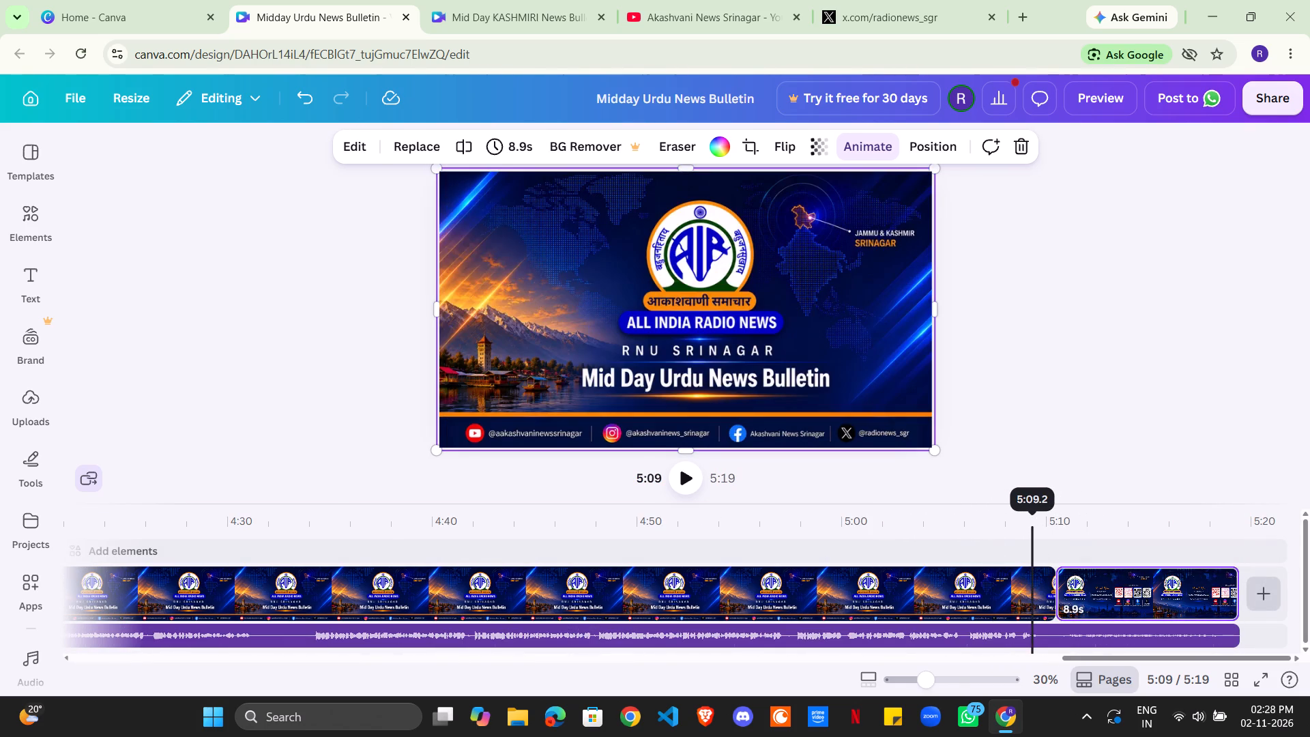
key(space)
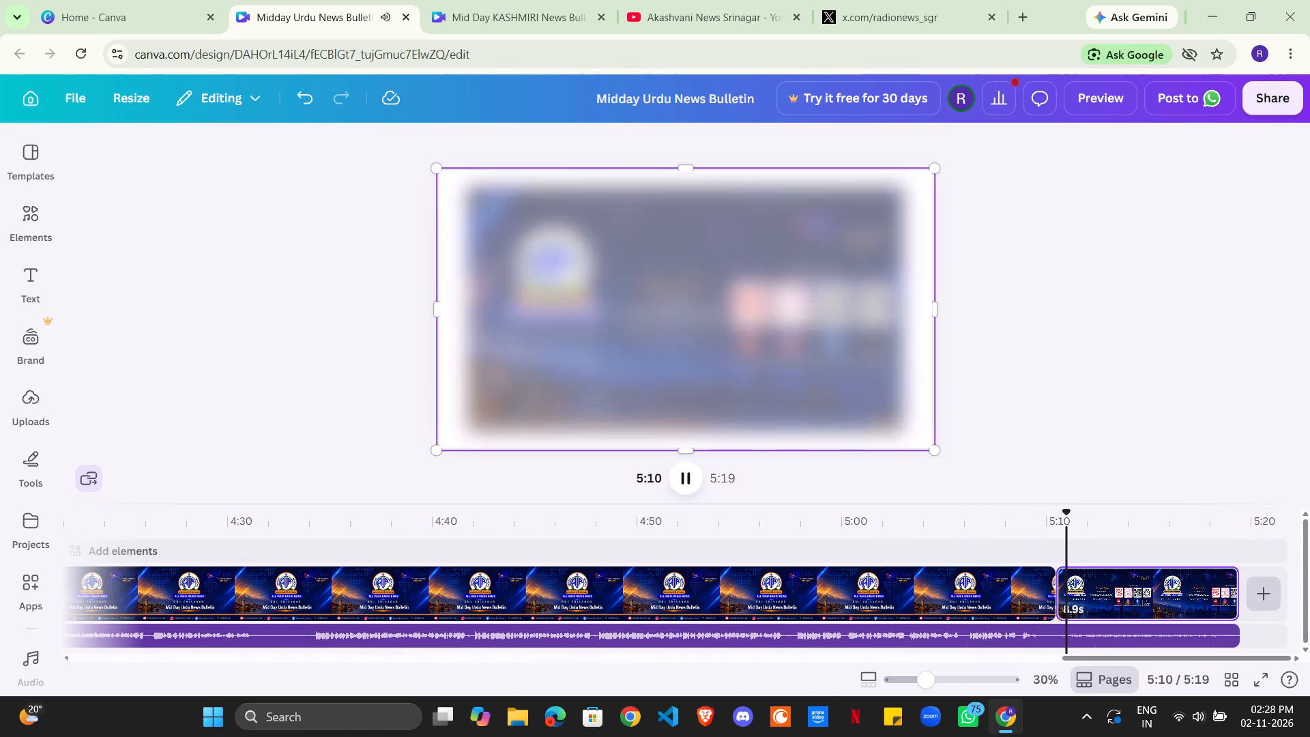
key(space)
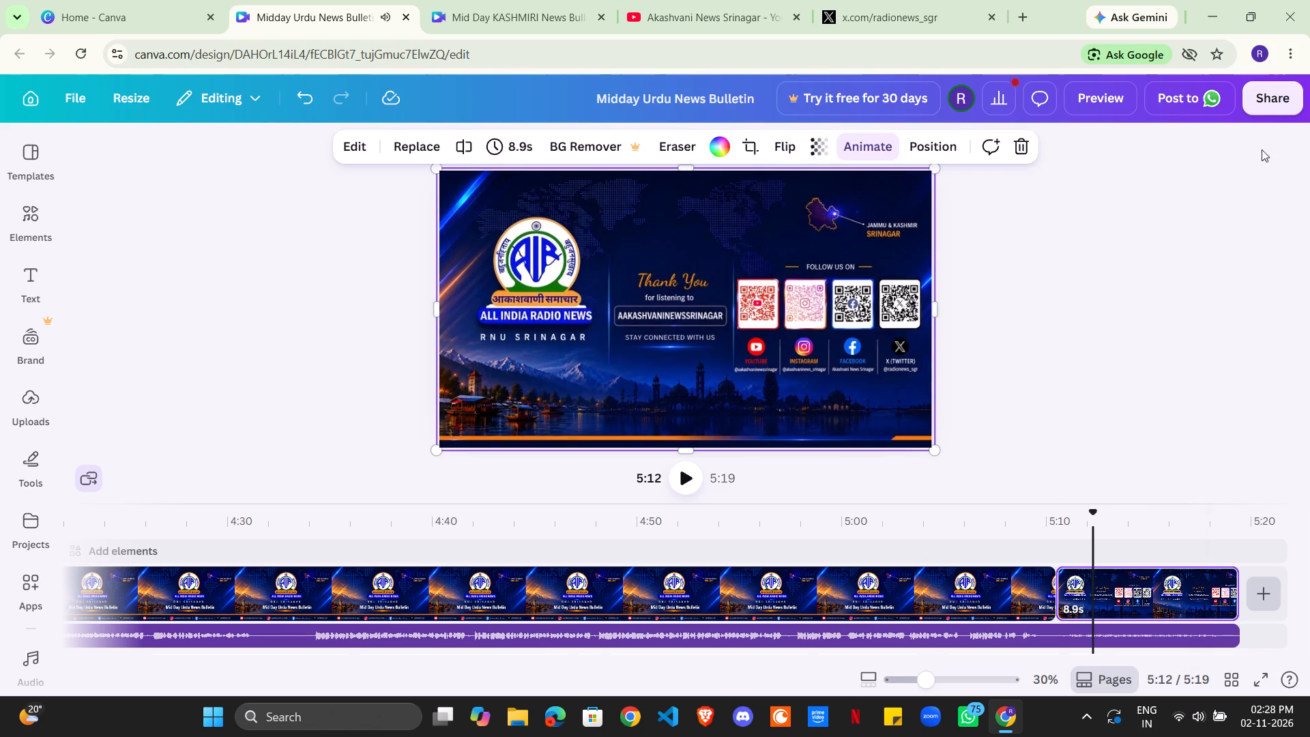
Download the Midday Urdu News Bulletin design as a 1080p MP4 video.
click(1273, 102)
click(1010, 489)
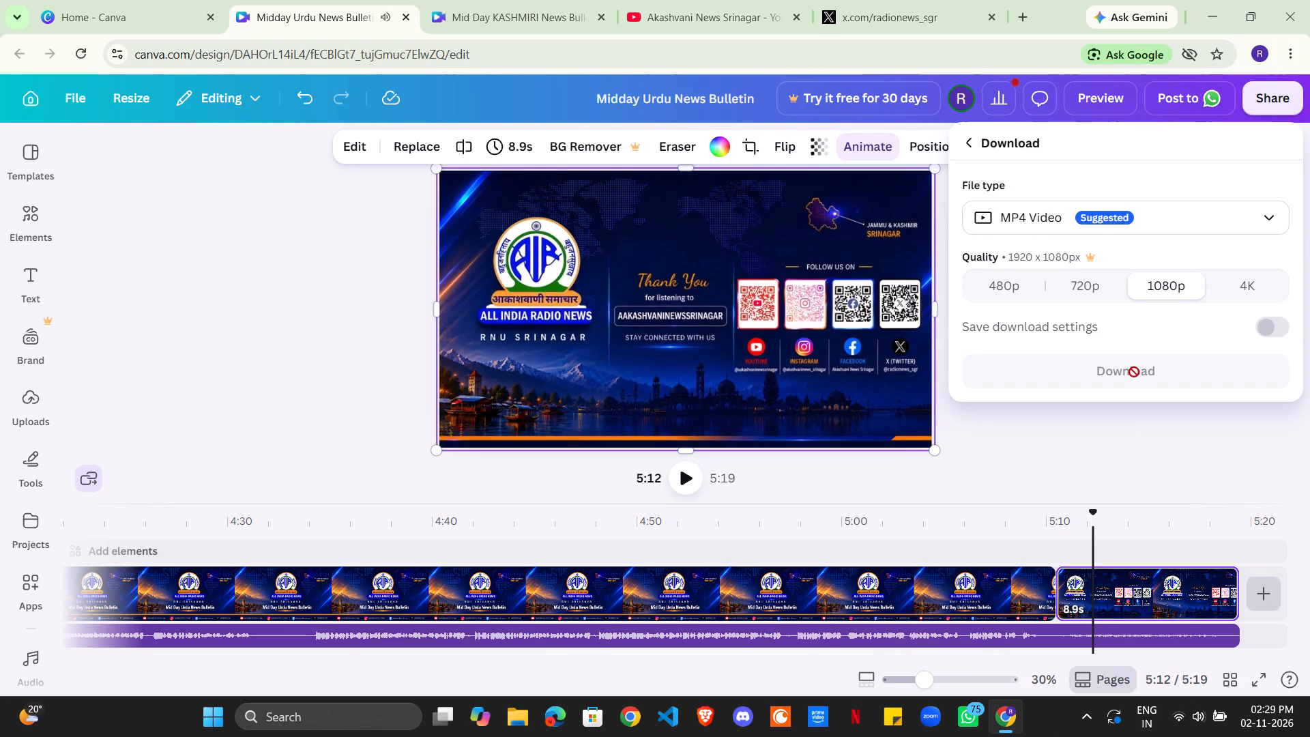
click(1144, 373)
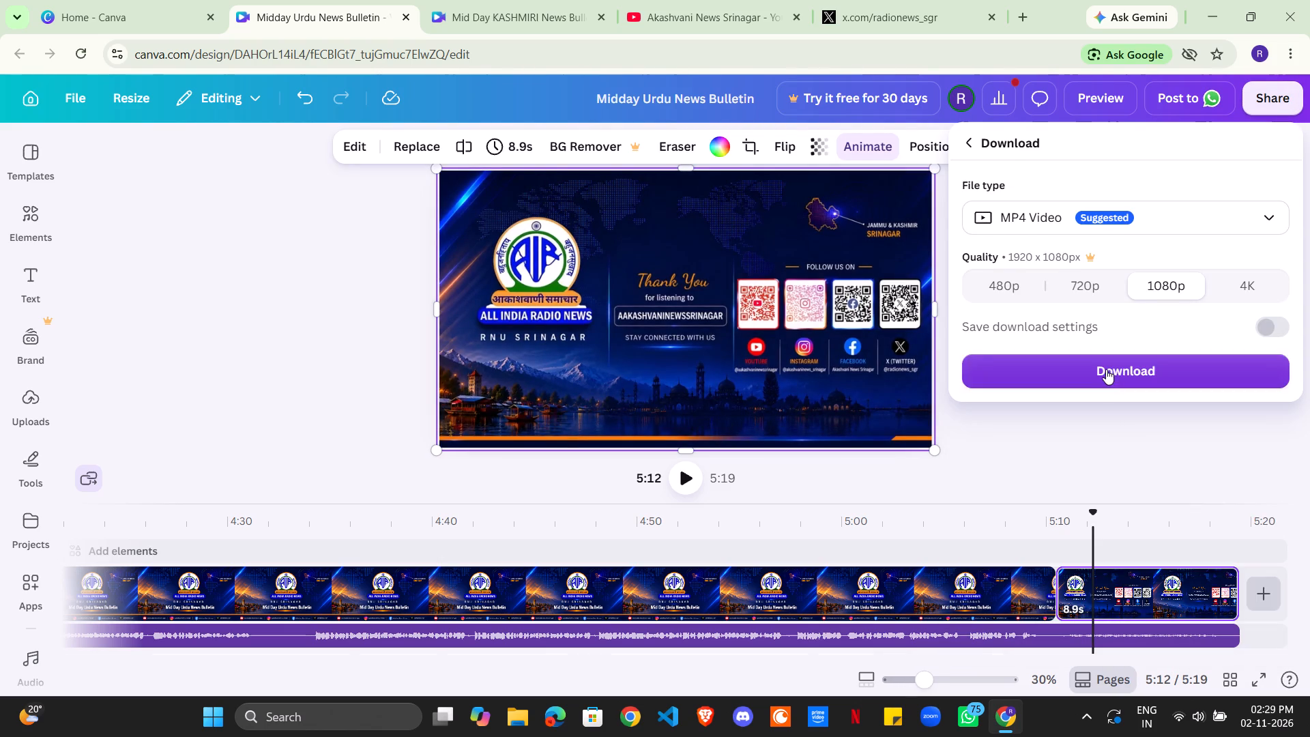
click(1106, 369)
In the Mid Day KASHMIRI News Bulletin design, extend the opening page to 9.7 s.
click(454, 1)
click(297, 313)
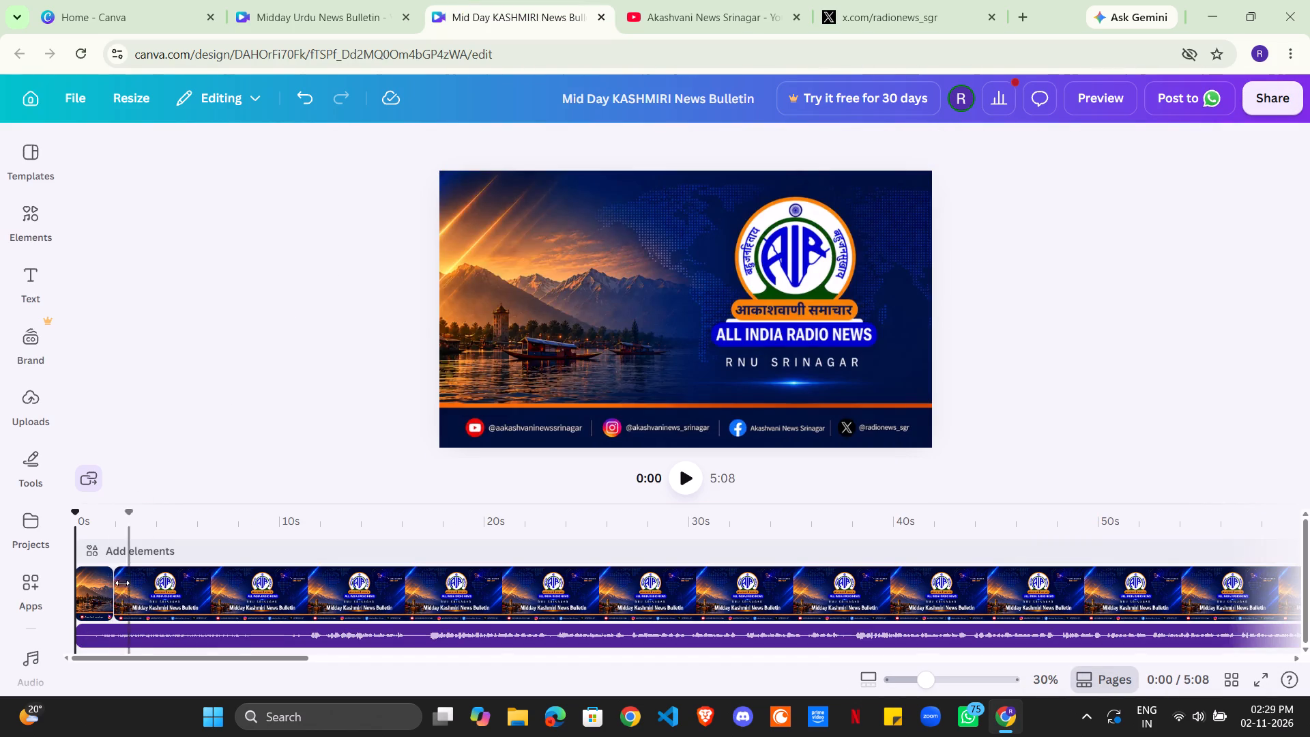
drag(108, 594, 269, 663)
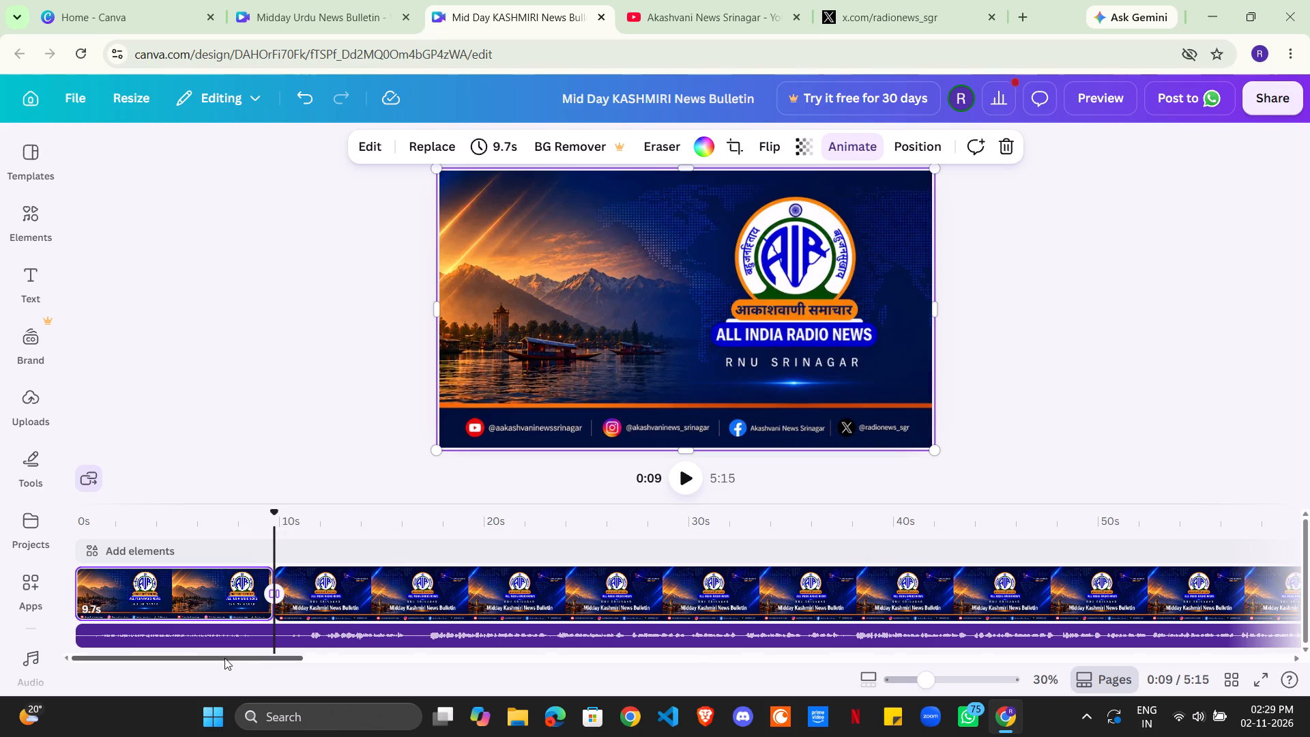
Shorten the Kashmiri bulletin's main page to about 5:03 and set the closing Thank You page to 4.3 s, ending with the audio.
drag(224, 658, 1309, 698)
drag(1162, 592, 1130, 607)
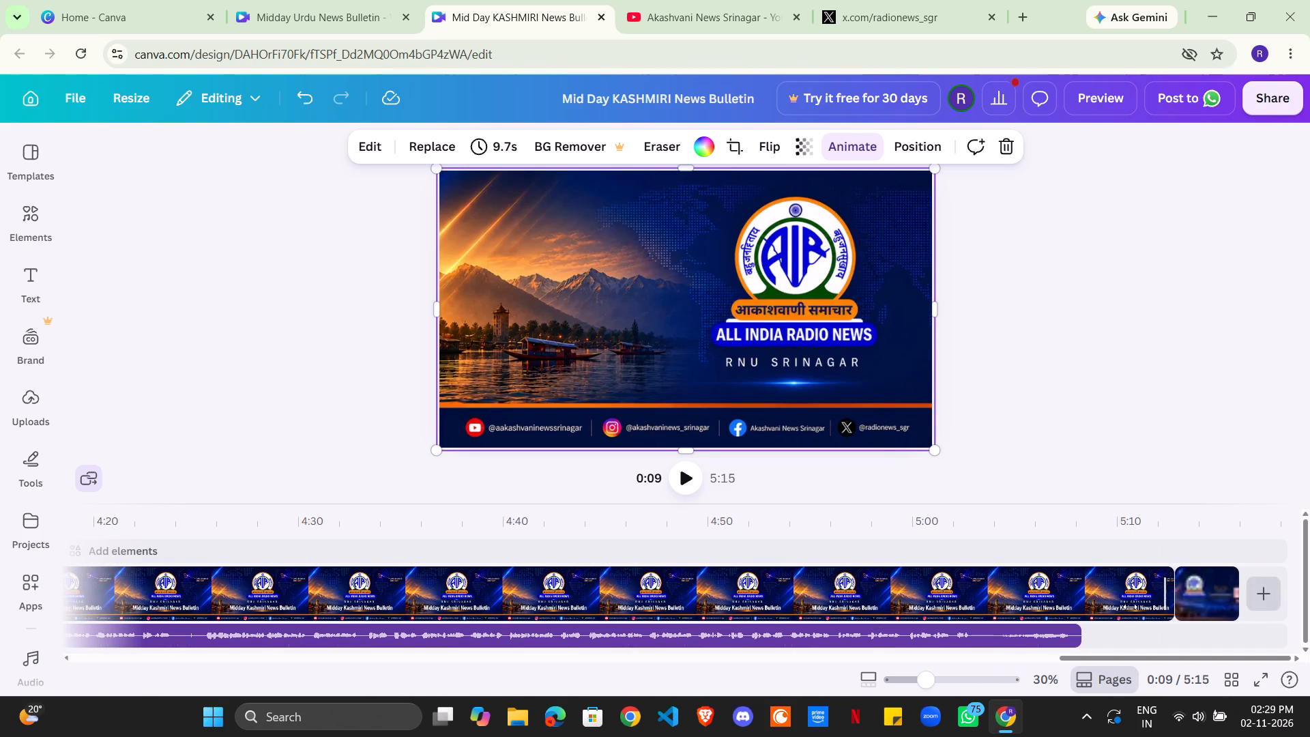
drag(1130, 607, 980, 698)
drag(1233, 605, 1252, 616)
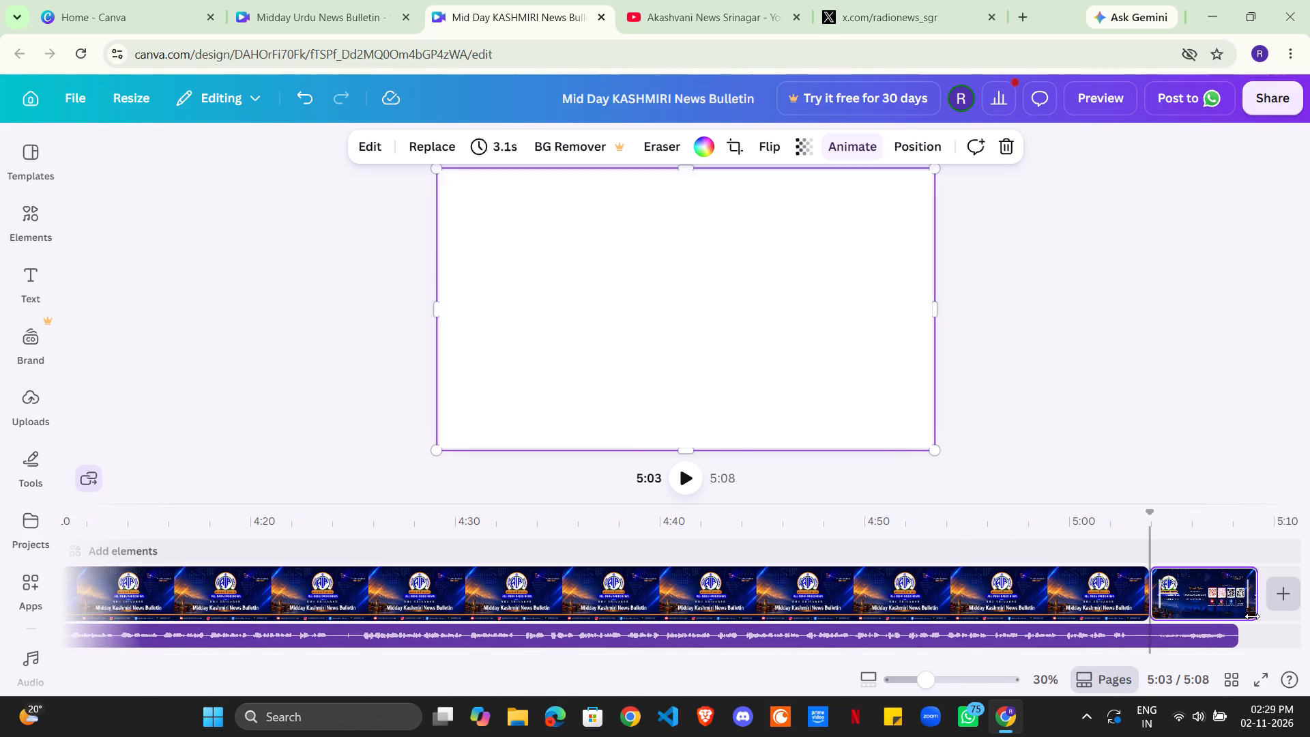
drag(1252, 616, 1149, 658)
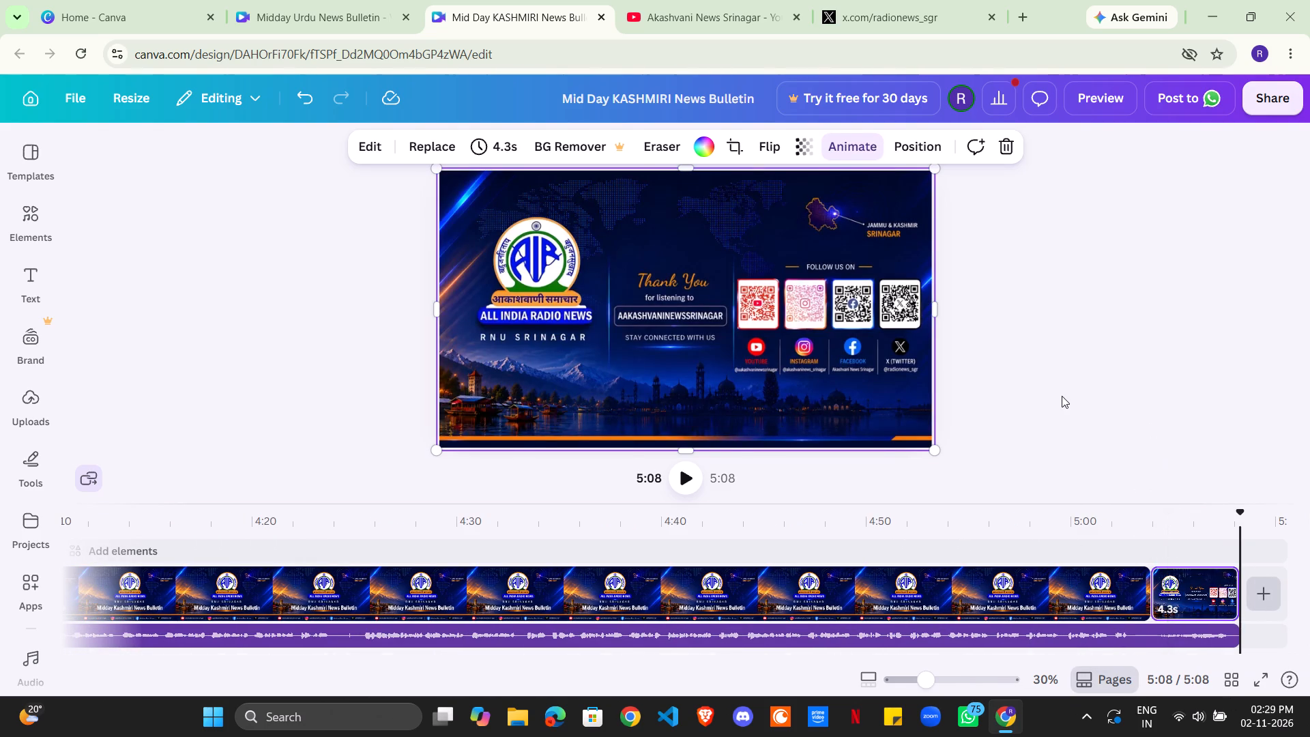
Check the Urdu bulletin's download progress and download the Mid Day KASHMIRI News Bulletin as a 1080p MP4 video.
click(260, 0)
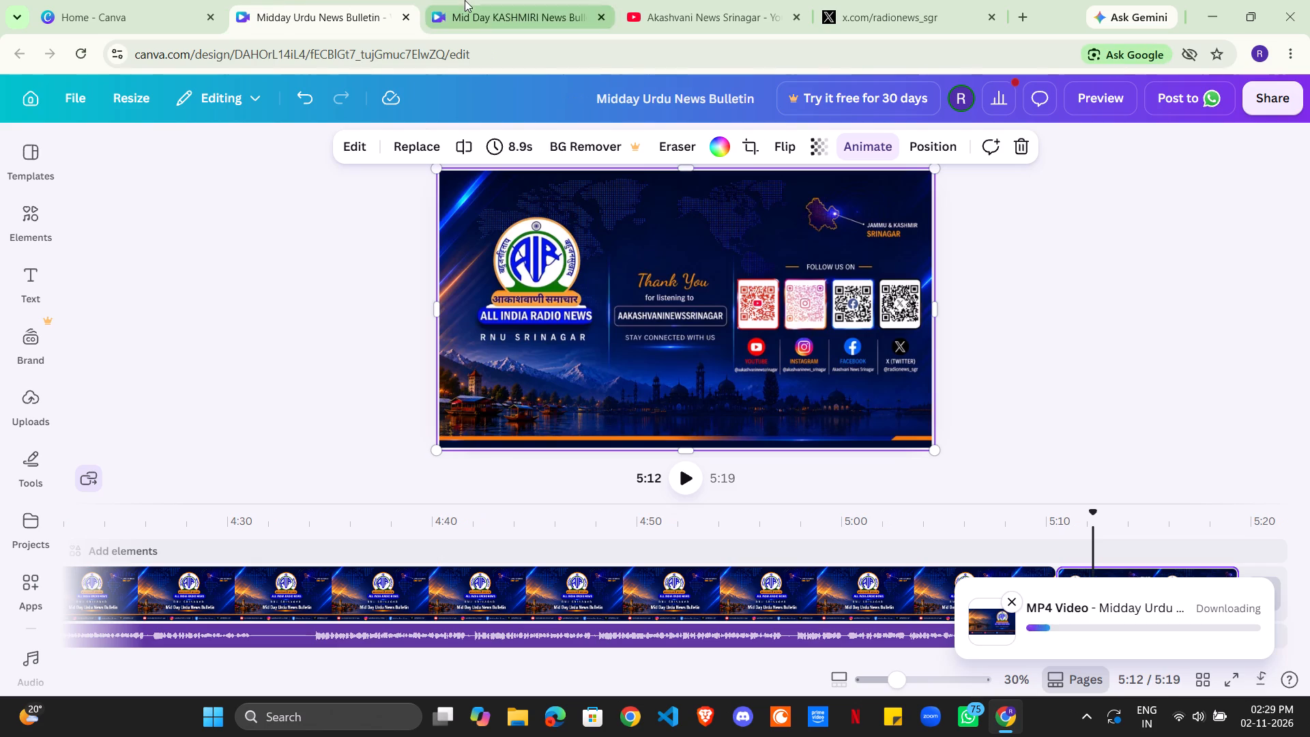
click(465, 0)
click(1304, 107)
click(1275, 98)
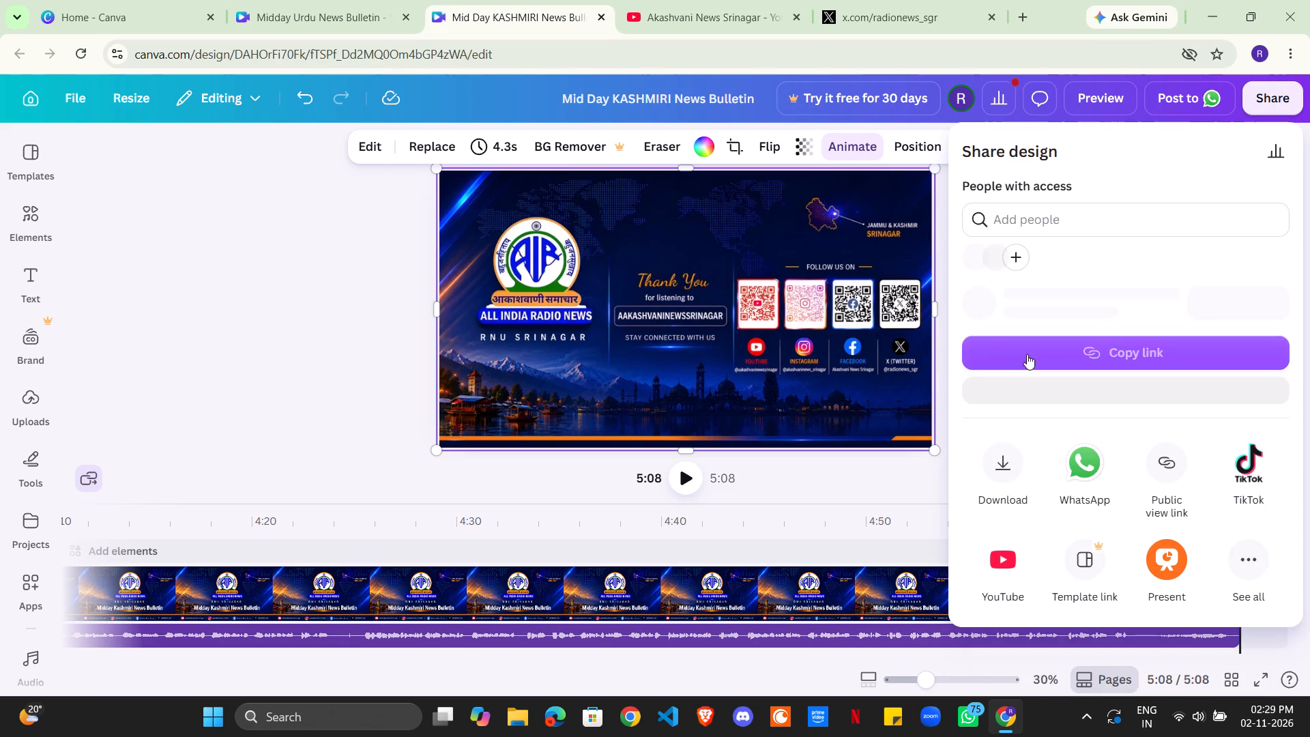
click(1006, 493)
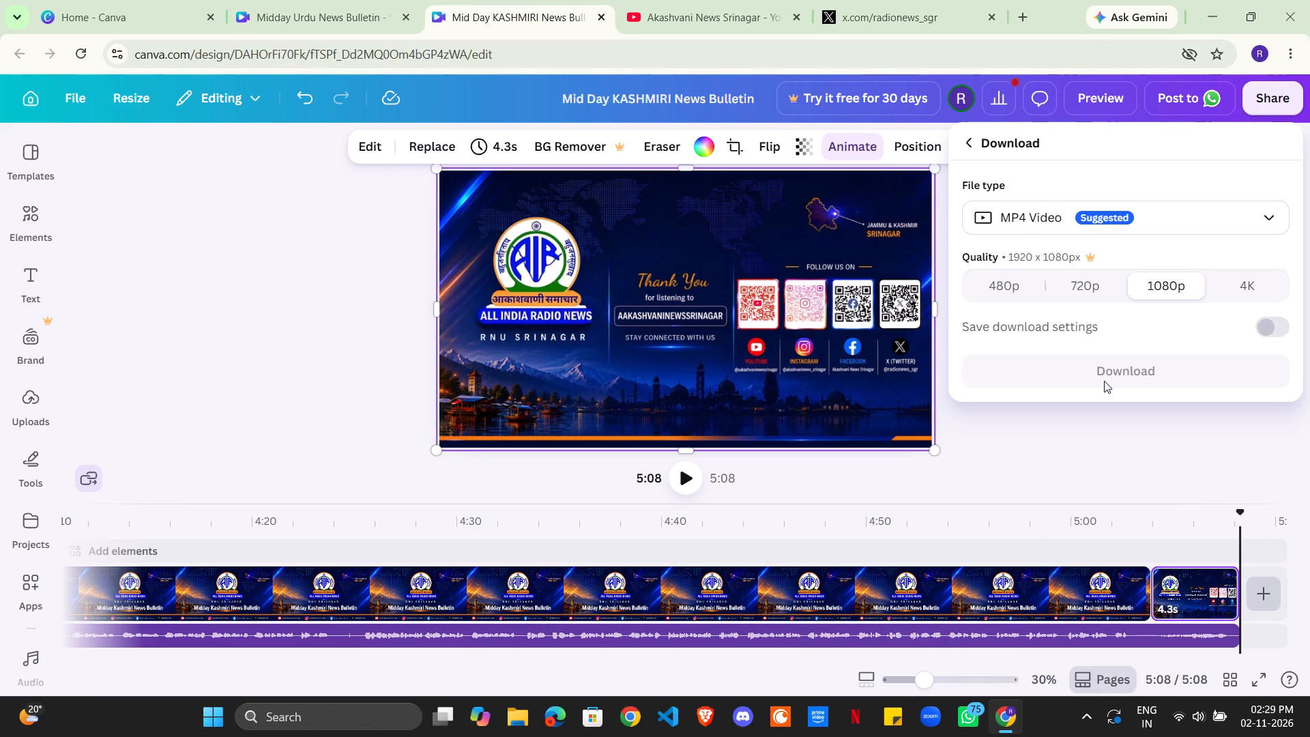
click(1091, 369)
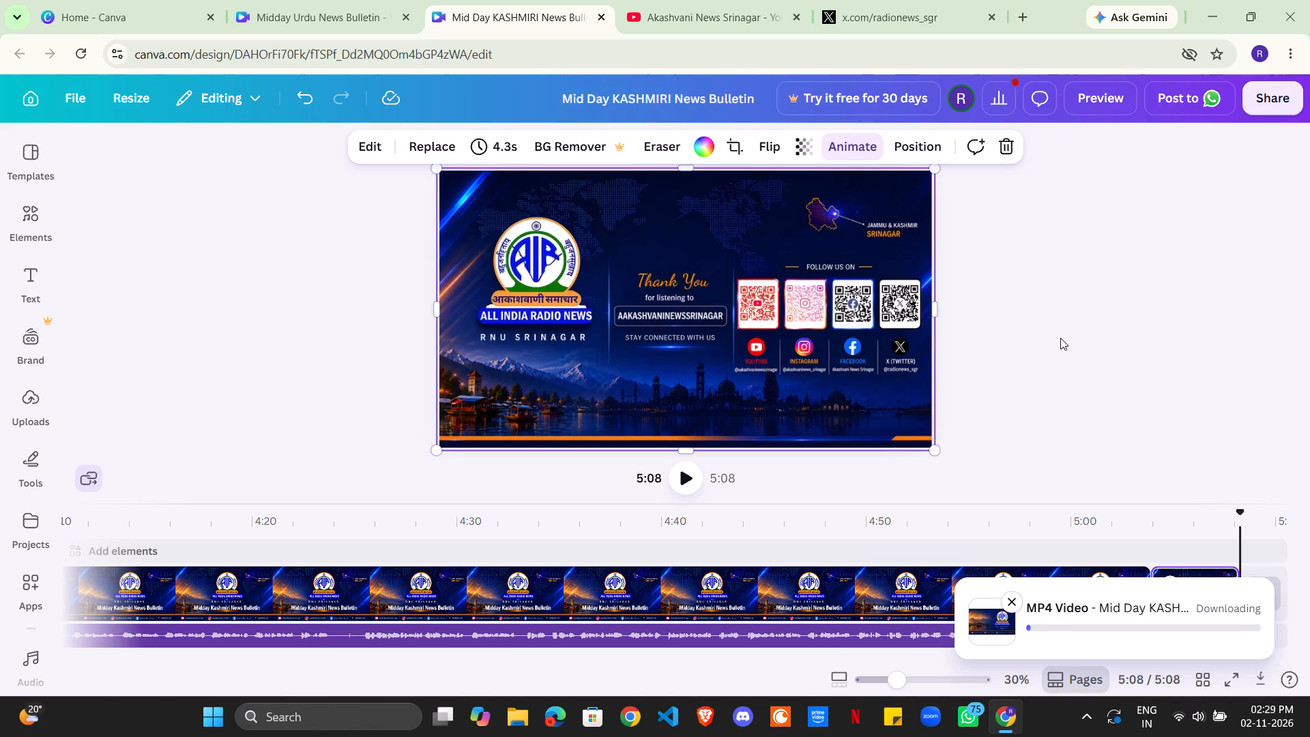
Save Midday Urdu News Bulletin.mp4 to the Desktop and close its design.
click(323, 0)
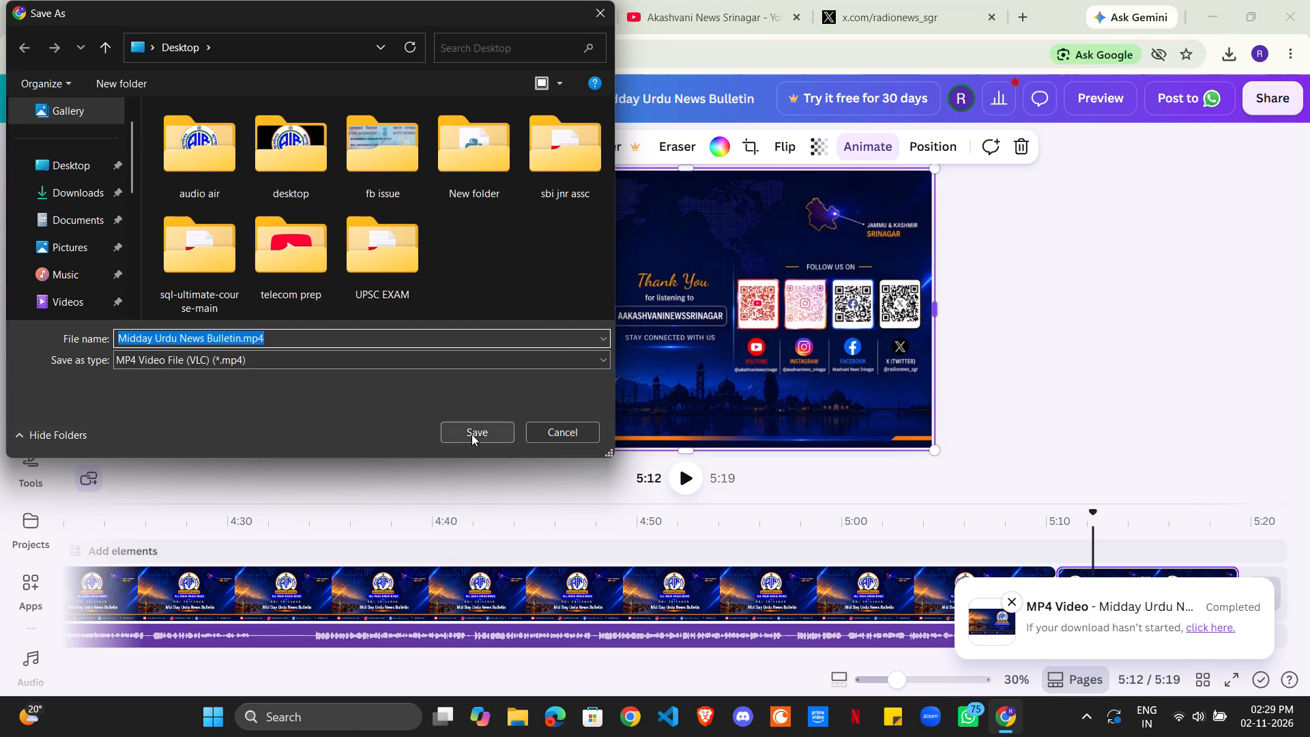
click(472, 433)
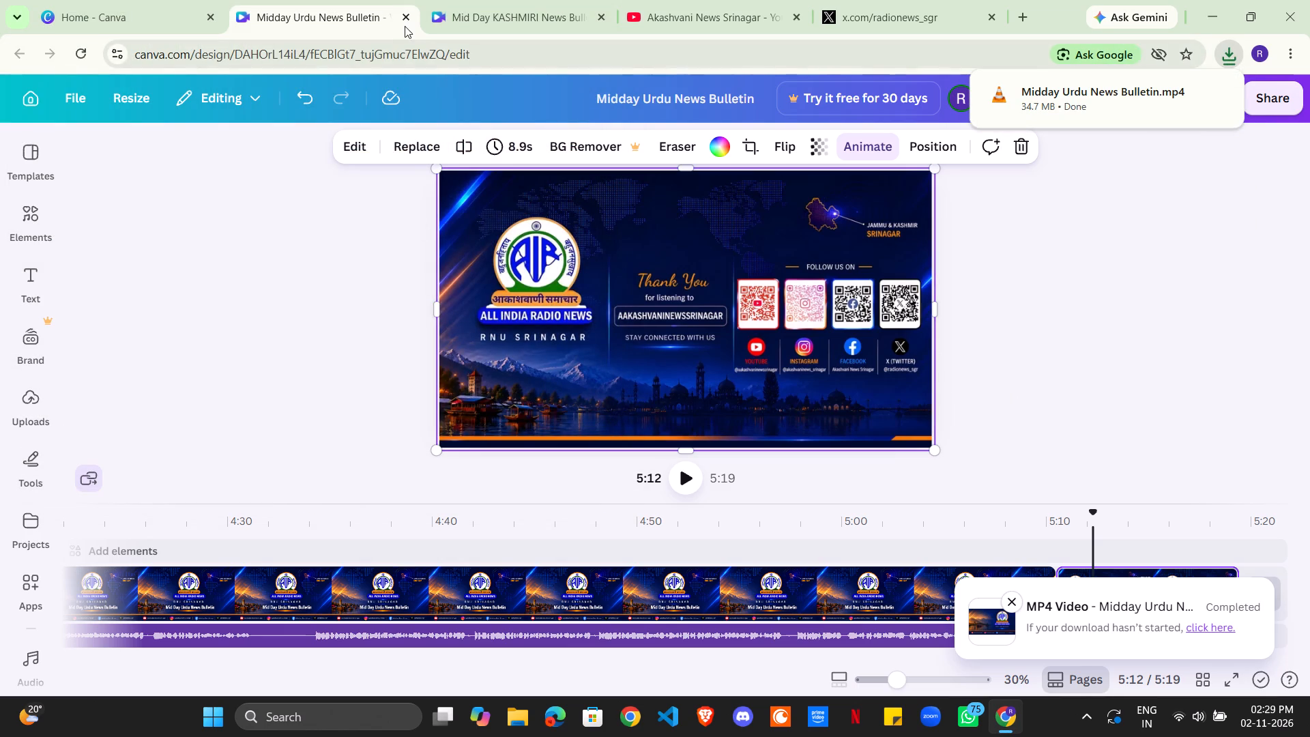
click(402, 23)
Start a new video upload from the Akashvani News Srinagar YouTube channel.
click(465, 0)
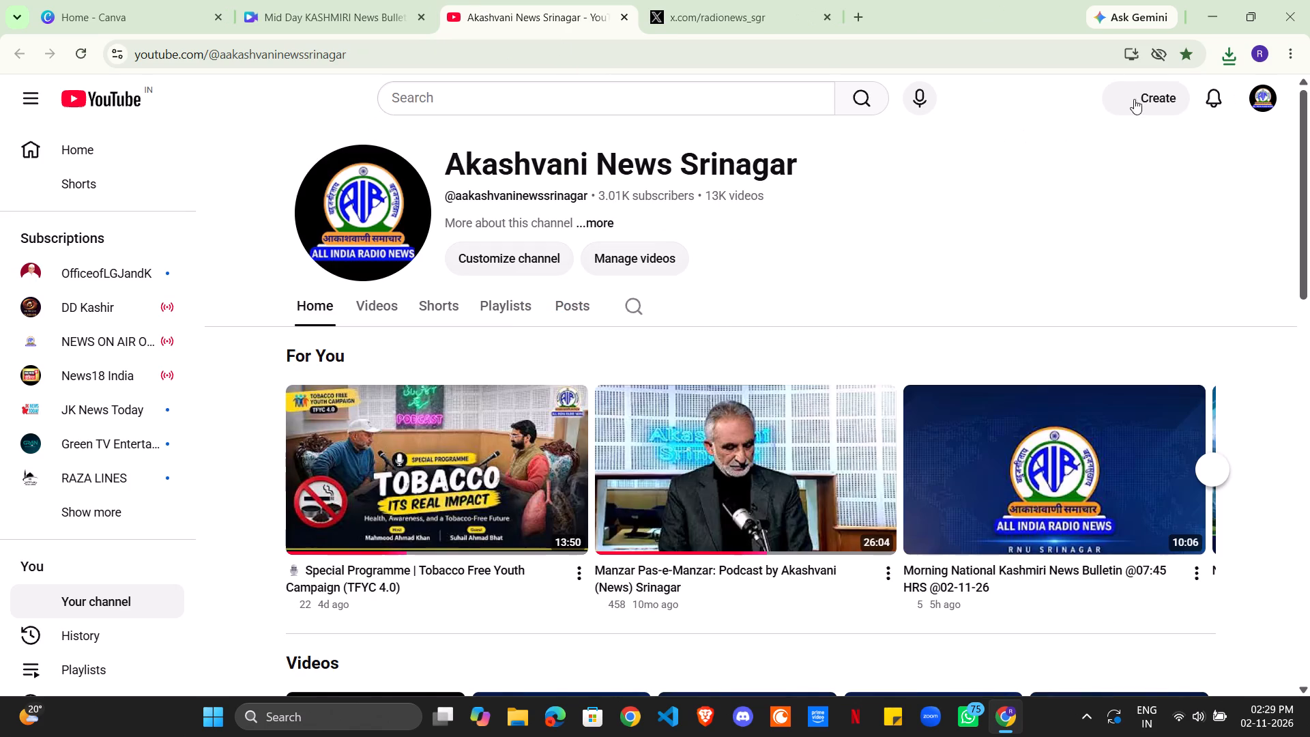
click(1145, 89)
click(1131, 135)
Open the bookmarked Meta Business Suite page and place it directly after YouTube Studio among the open pages.
click(758, 0)
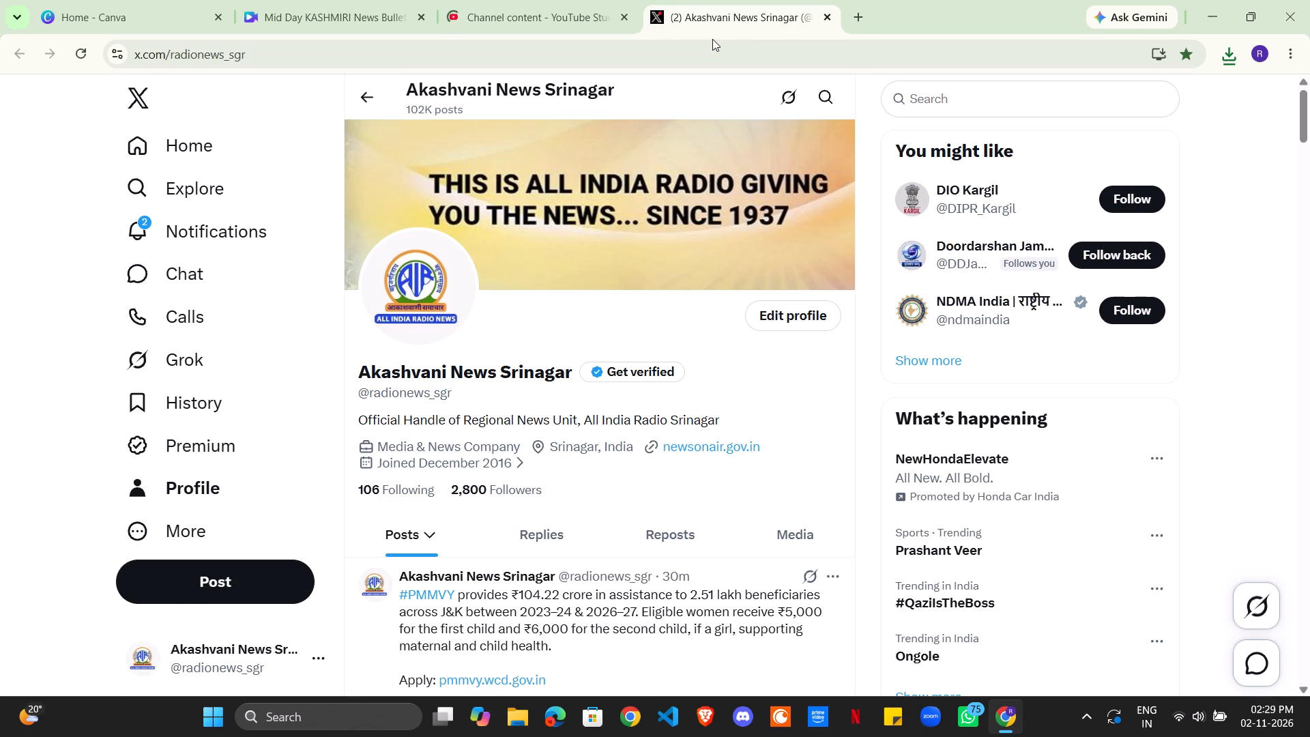
click(871, 11)
click(839, 23)
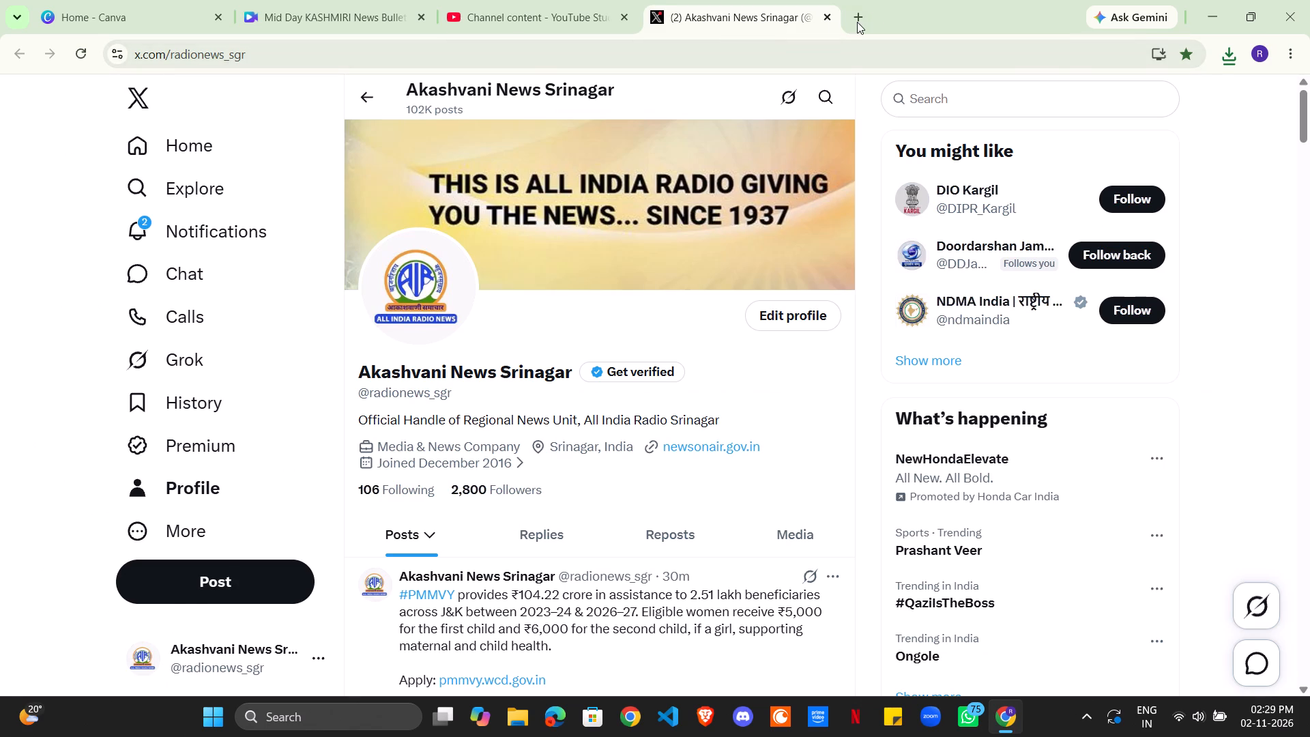
click(857, 22)
click(1260, 93)
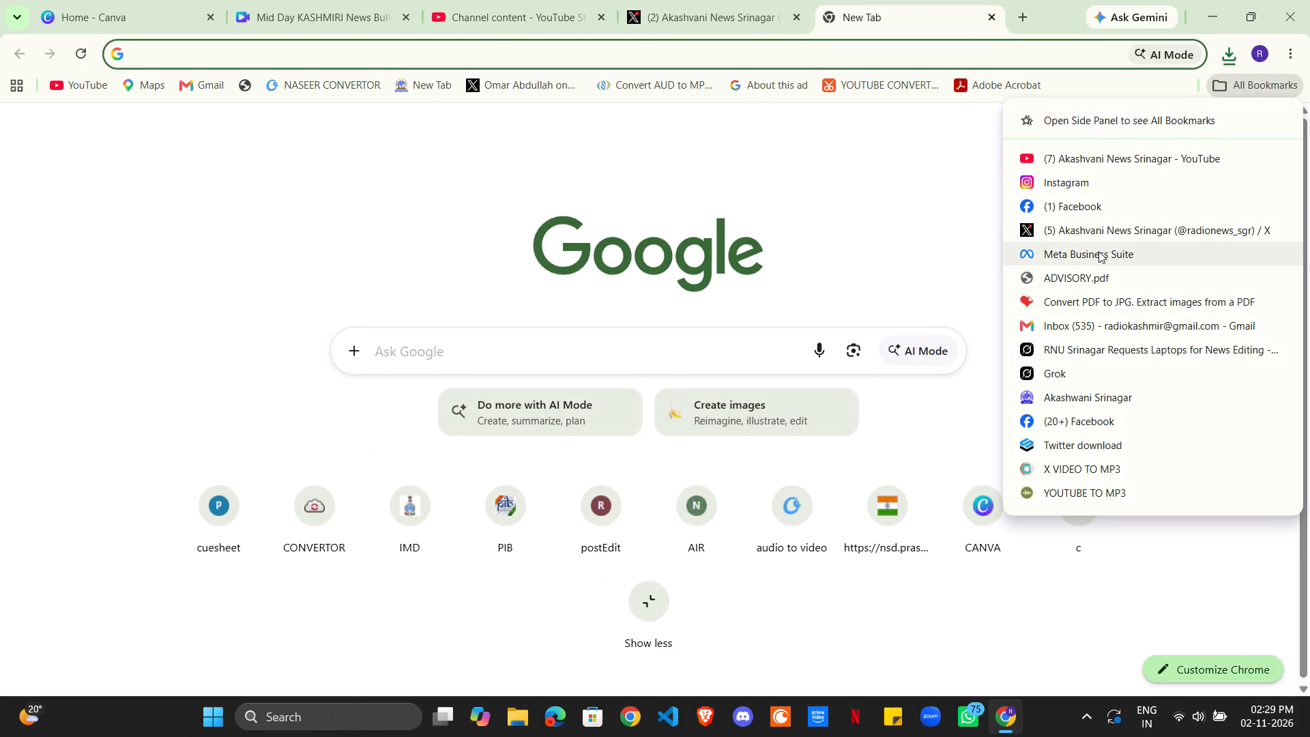
ctrl+click(1098, 251)
drag(892, 8, 763, 3)
drag(763, 16, 710, 16)
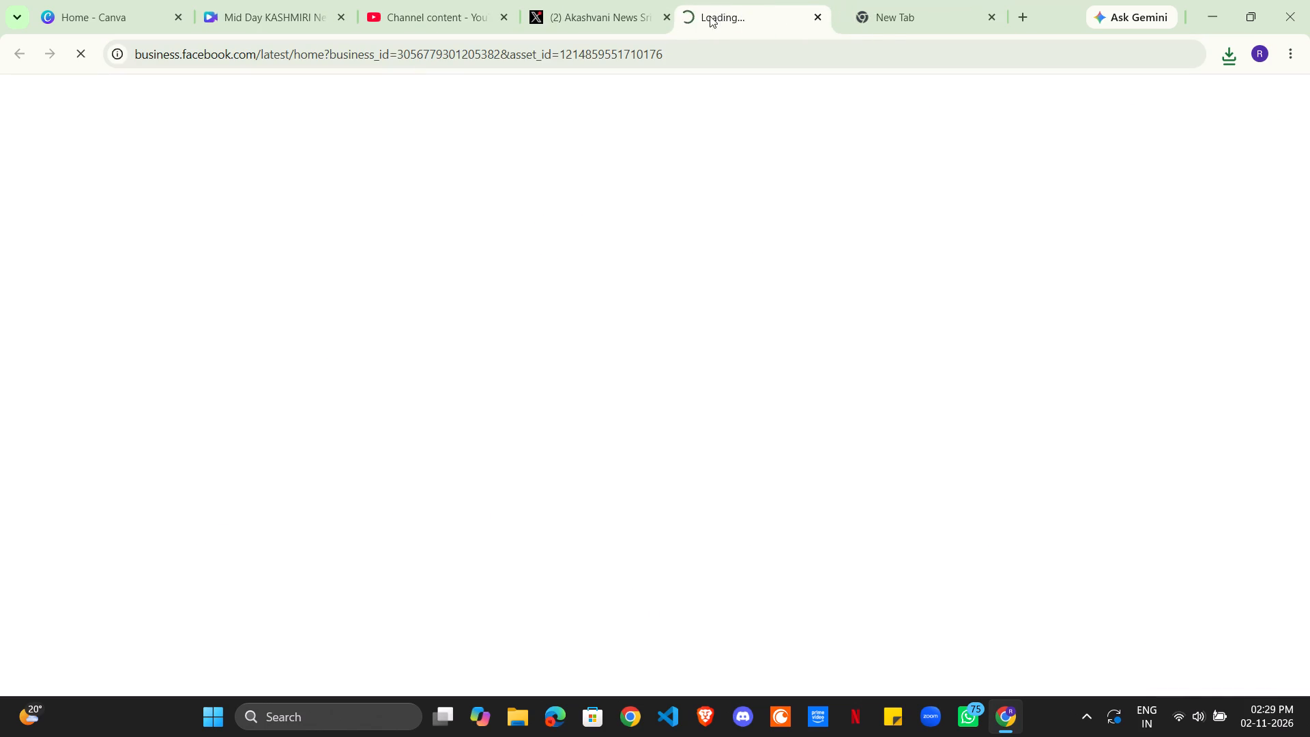
drag(710, 16, 642, 15)
Open the Akashvani News Jammu profile on X from the recent searches and examine its latest posts.
click(708, 25)
click(1028, 78)
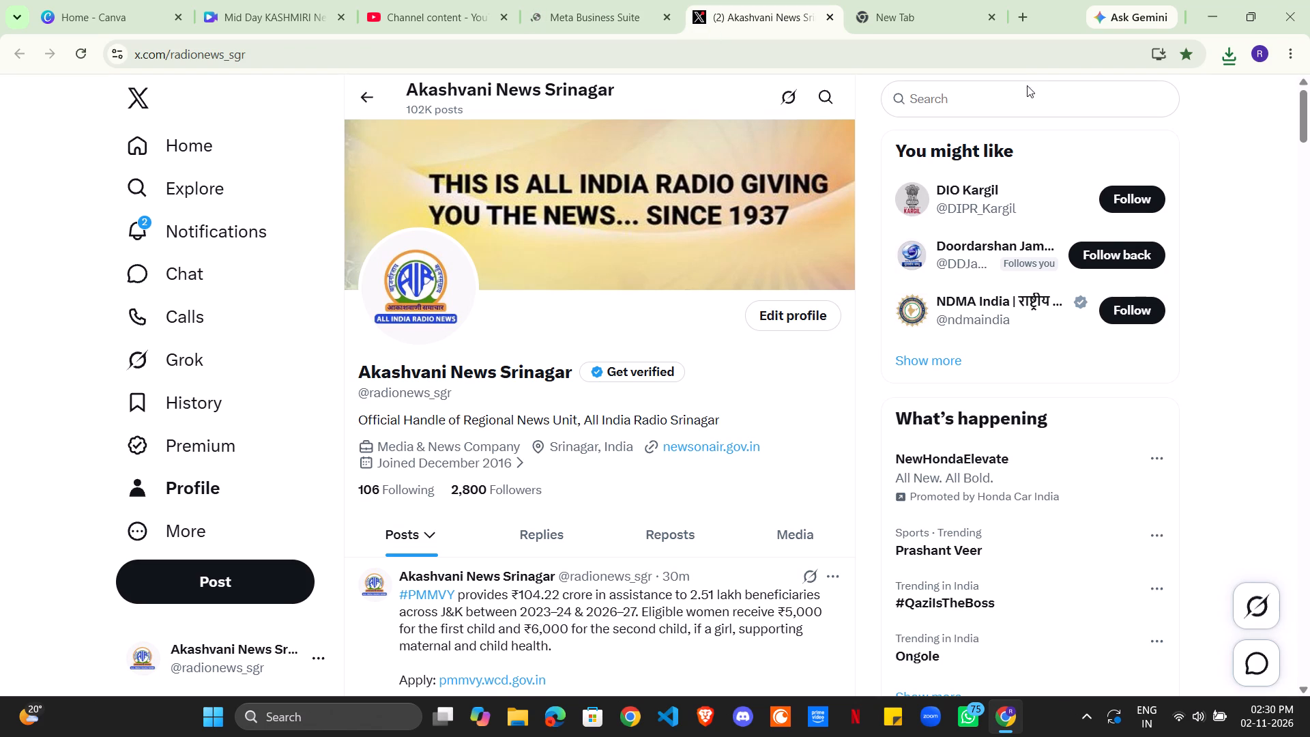
click(1028, 93)
click(992, 199)
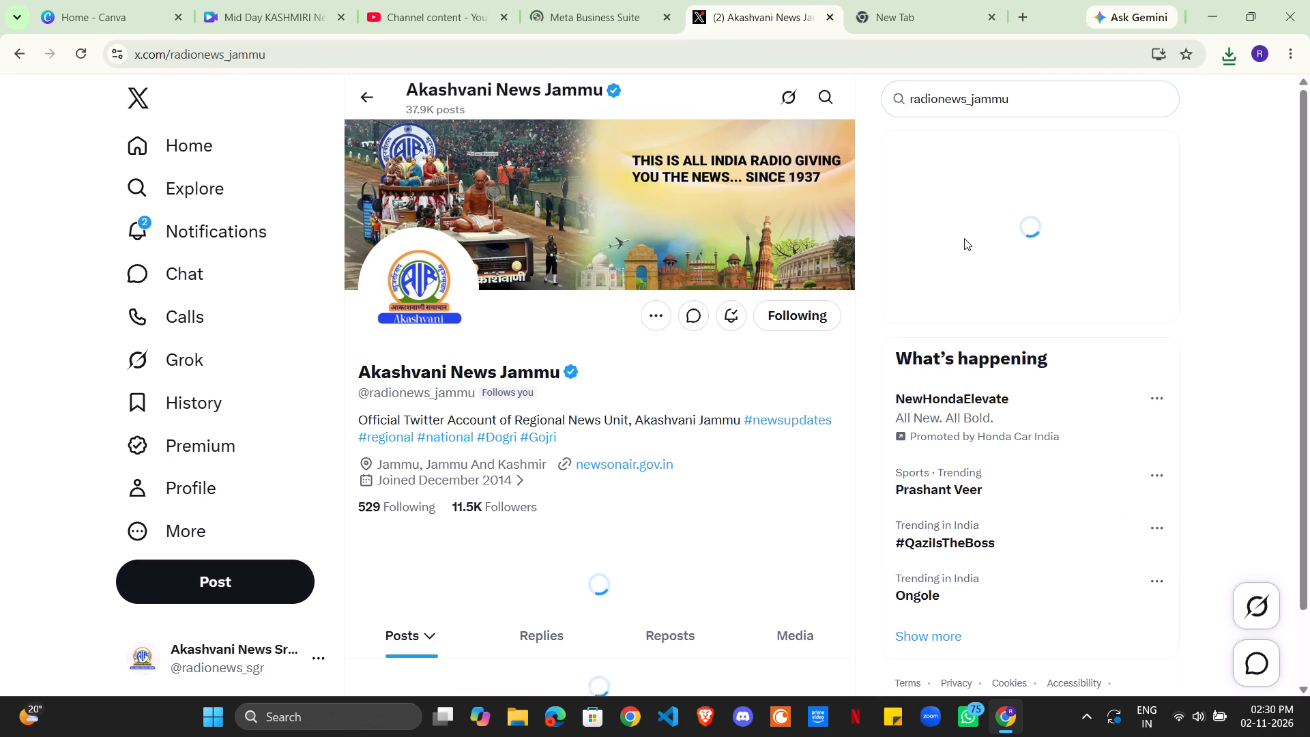
scroll(730, 392, down, 8)
scroll(799, 437, down, 4)
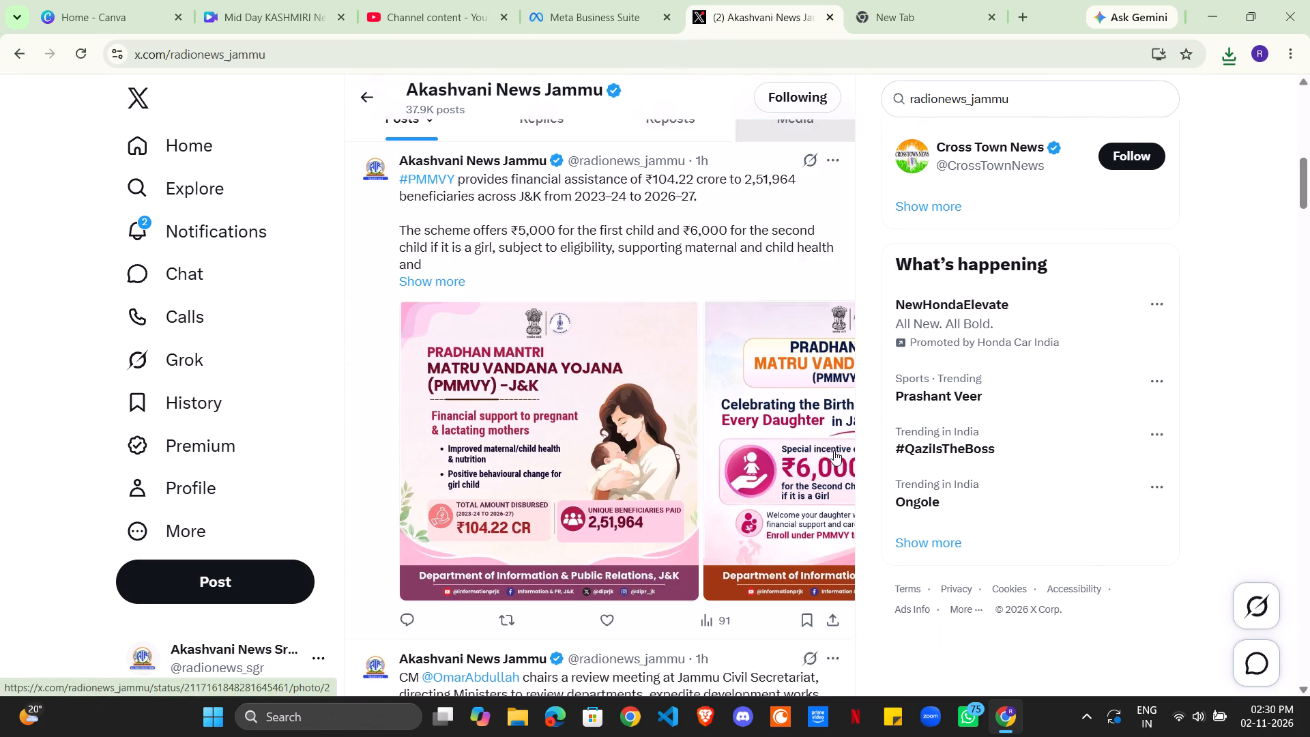
Open the Office of Chief Minister, J&K profile on X and examine its latest post.
click(1068, 99)
click(1161, 92)
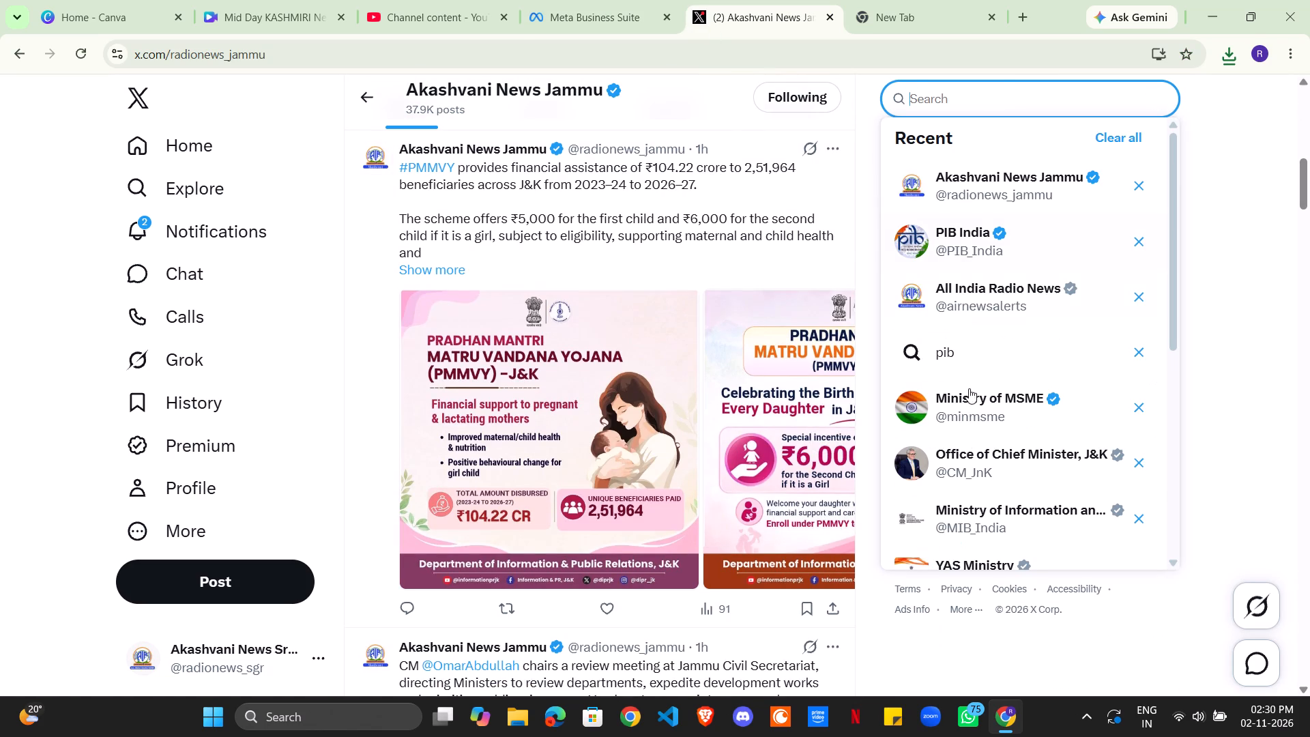
click(959, 446)
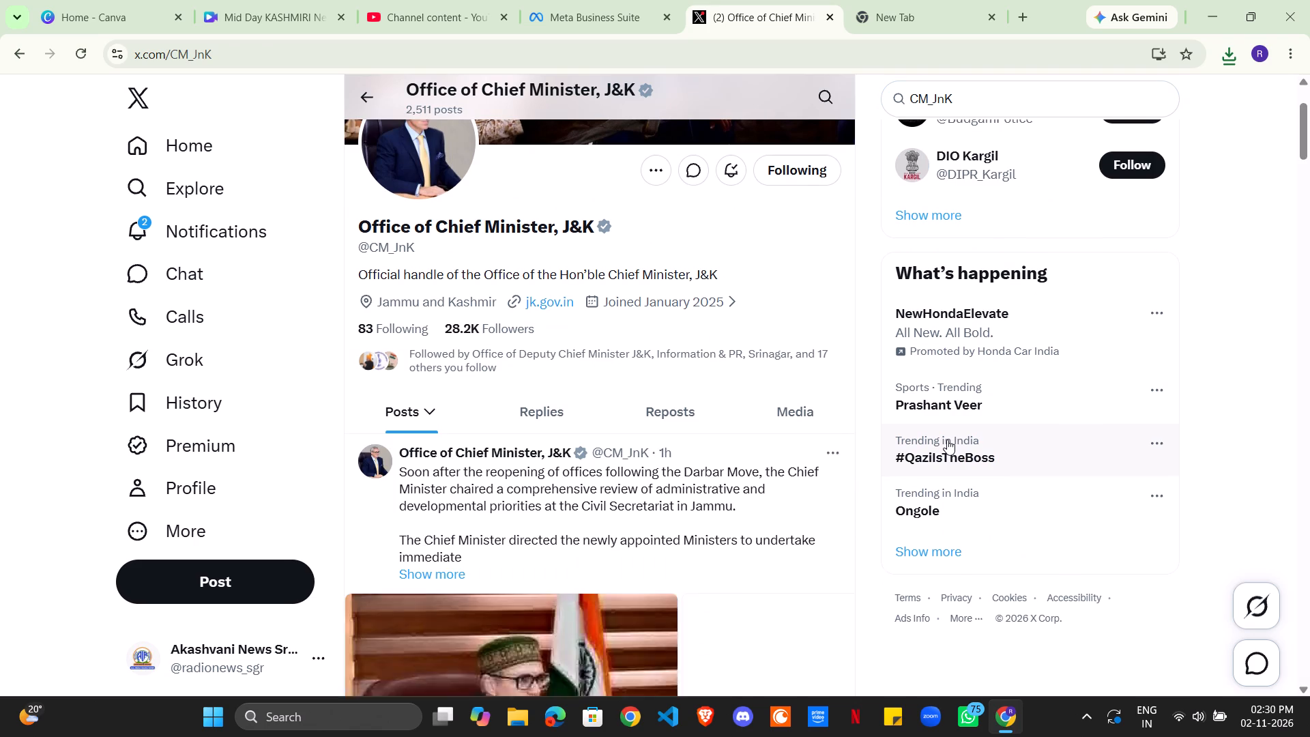
scroll(648, 440, down, 3)
scroll(768, 448, up, 3)
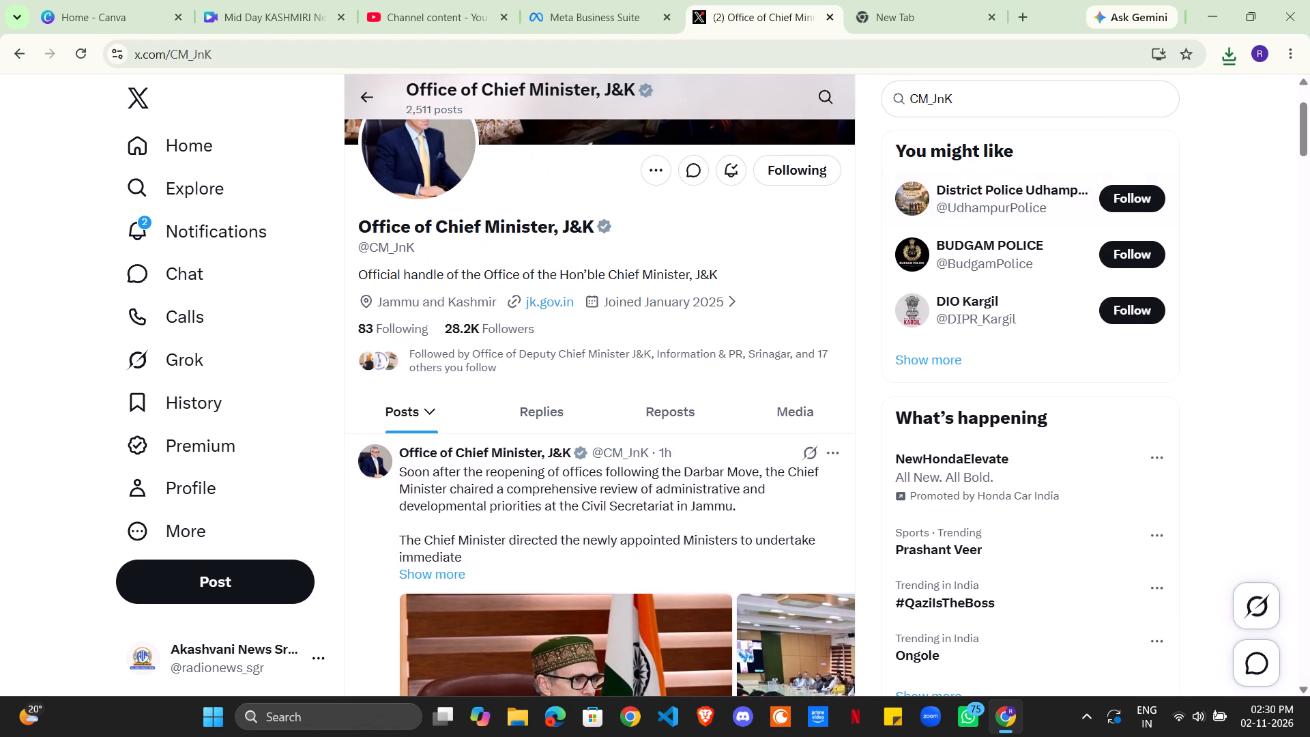
Return to the Akashvani News Jammu profile on X and look over its recent posts.
click(1077, 100)
click(1160, 96)
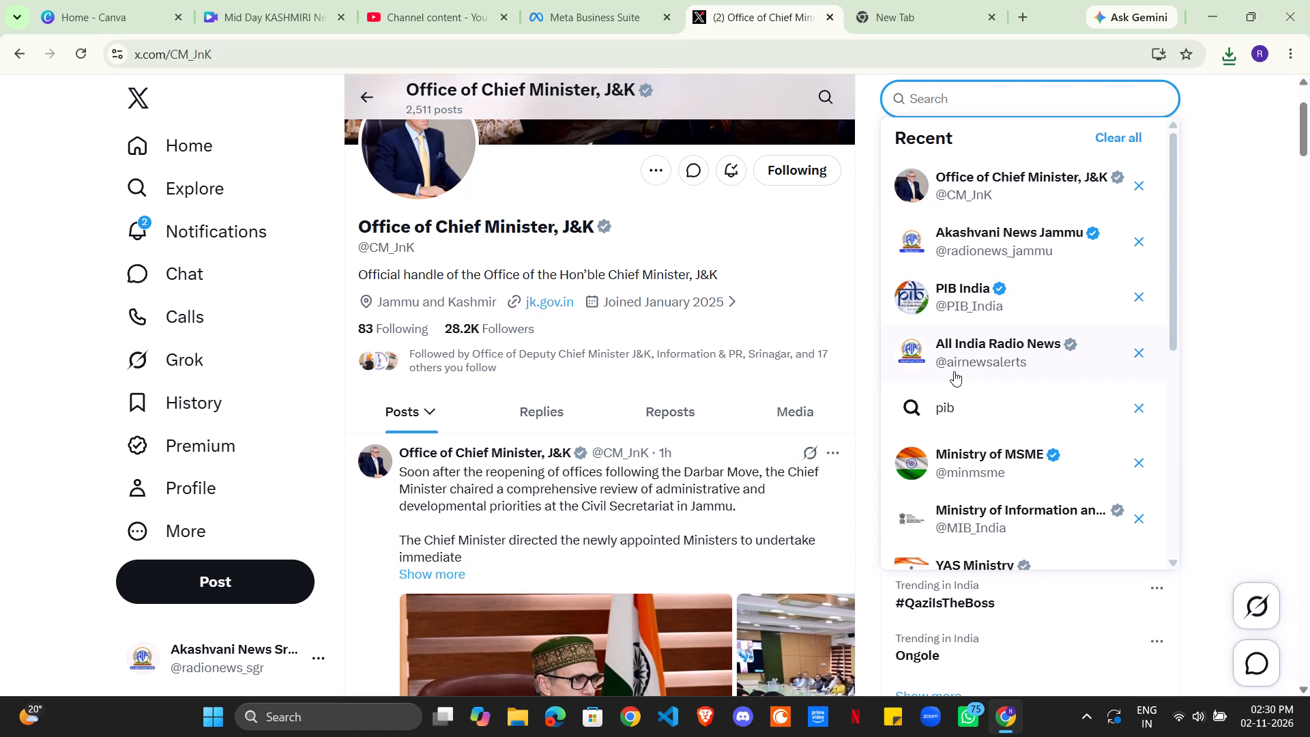
click(1019, 237)
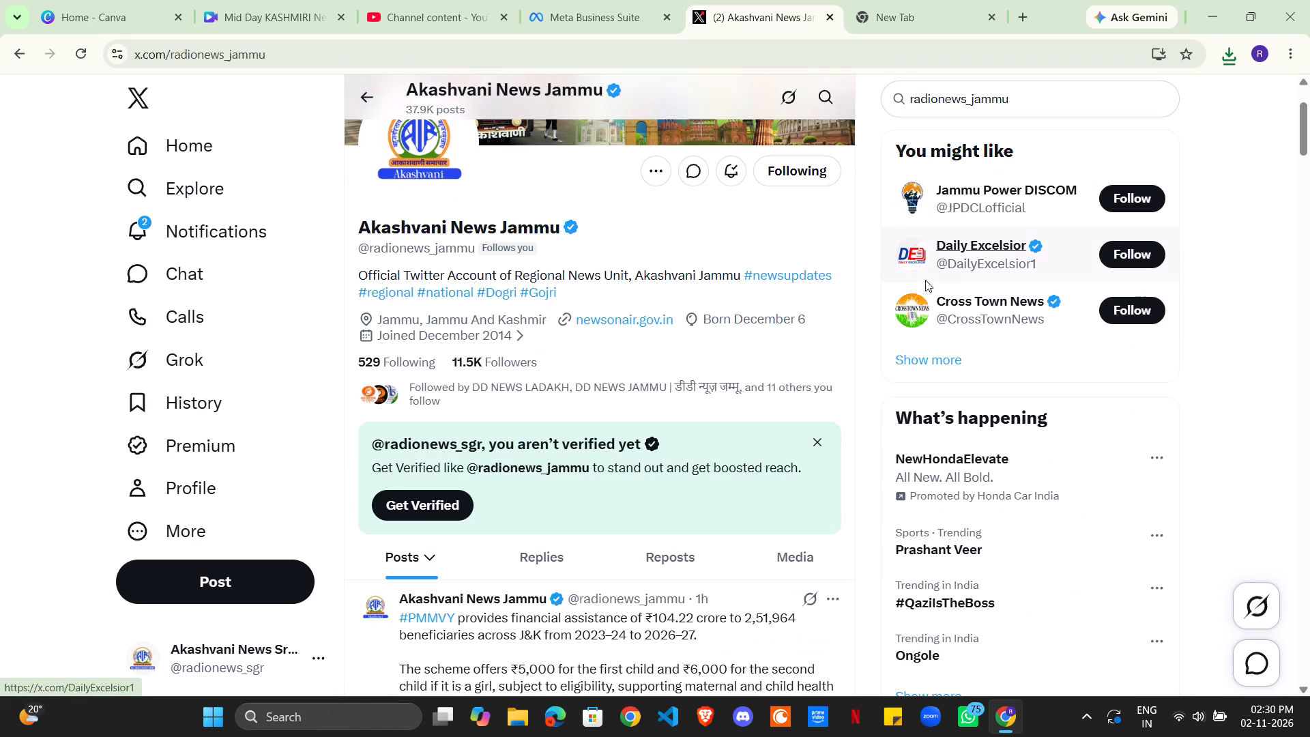
scroll(816, 333, down, 4)
scroll(845, 332, up, 3)
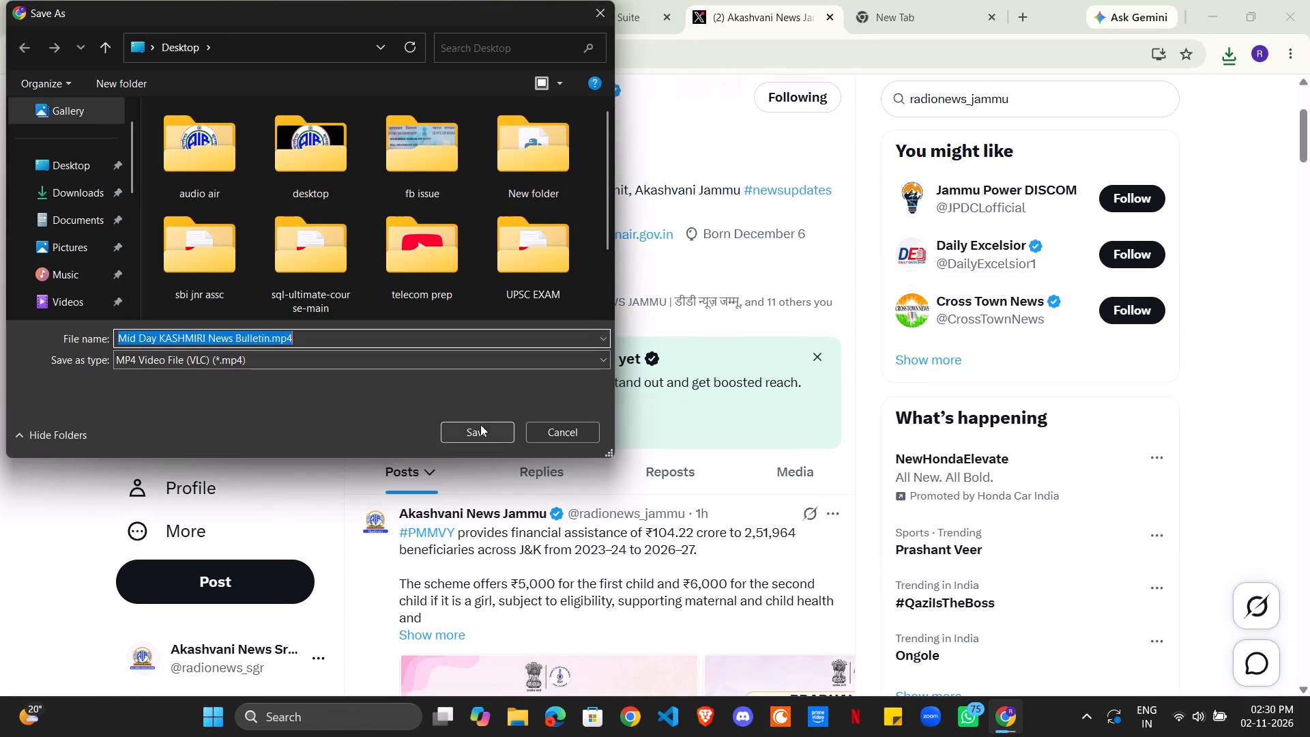
Save the downloaded Kashmiri bulletin video to the Desktop as Mid Day KASHMIRI News Bulletin.mp4.
click(480, 424)
Open the PIB India profile on X from the recent searches and examine its latest posts.
click(1049, 106)
click(939, 104)
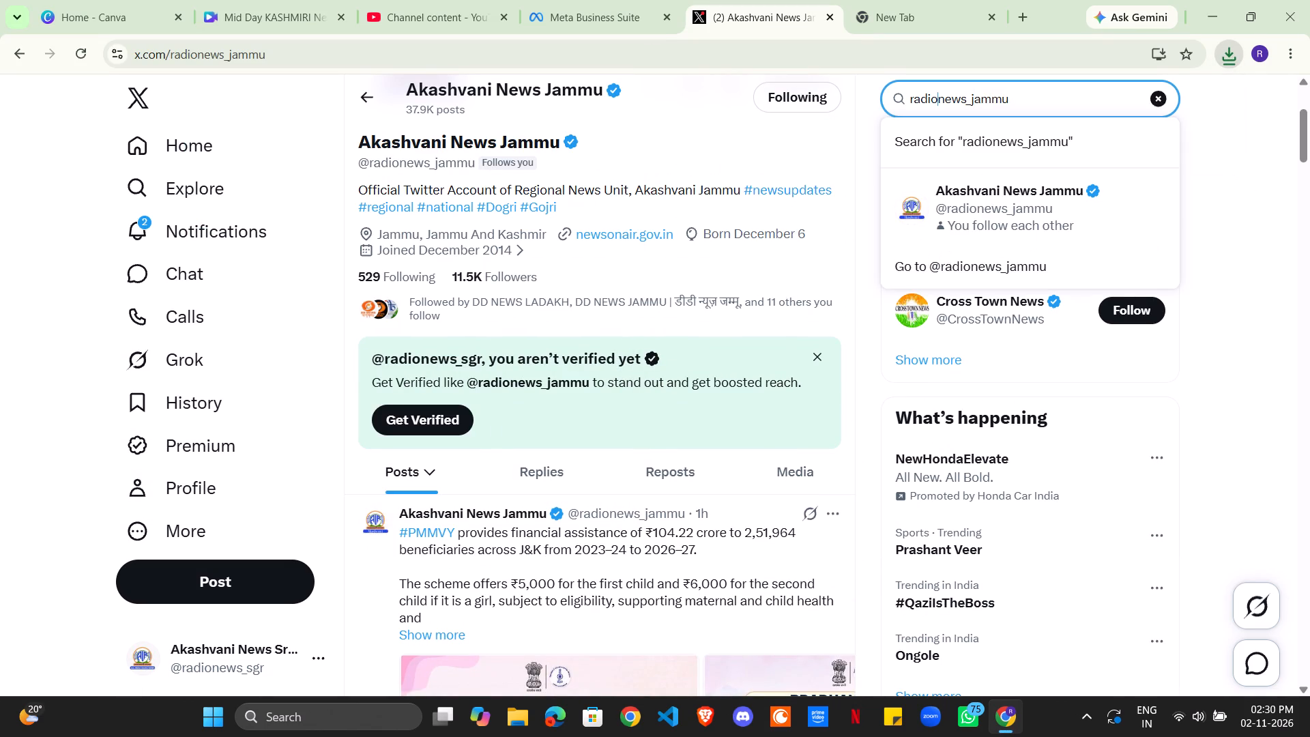
click(1148, 97)
click(1159, 102)
scroll(950, 457, down, 3)
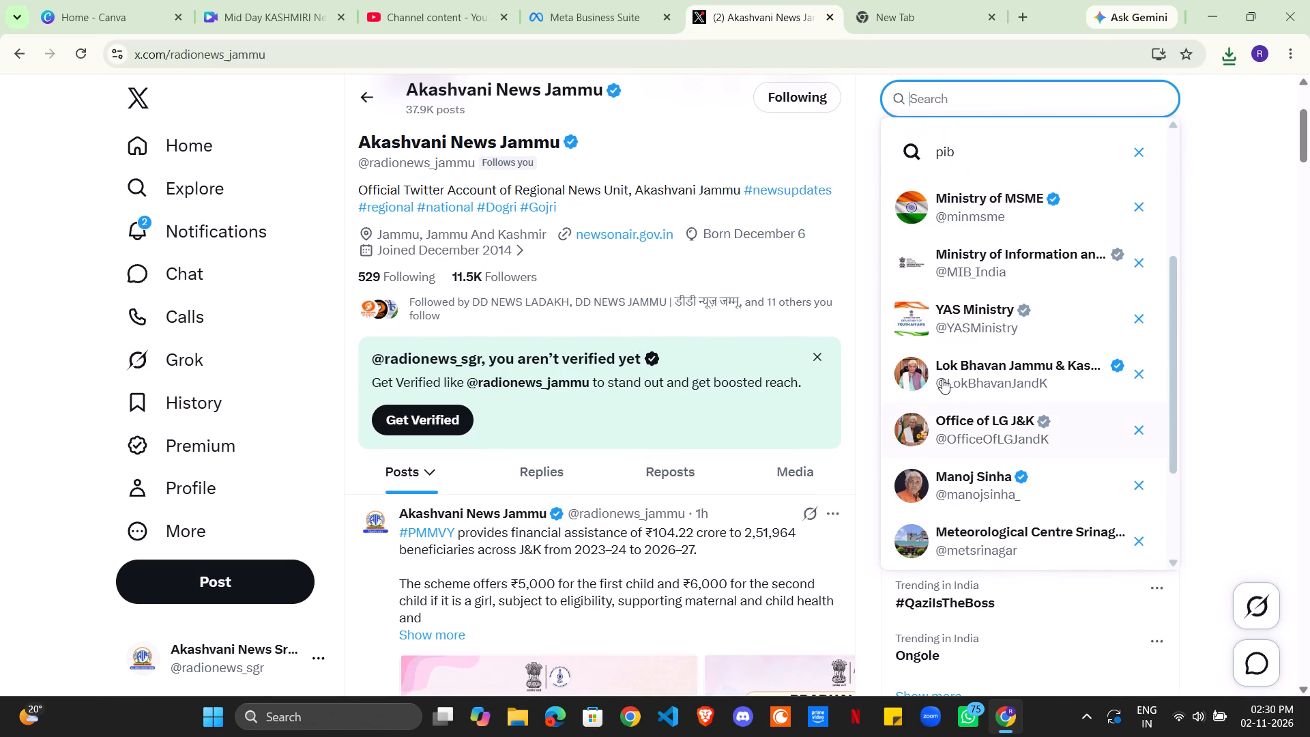
scroll(992, 415, up, 4)
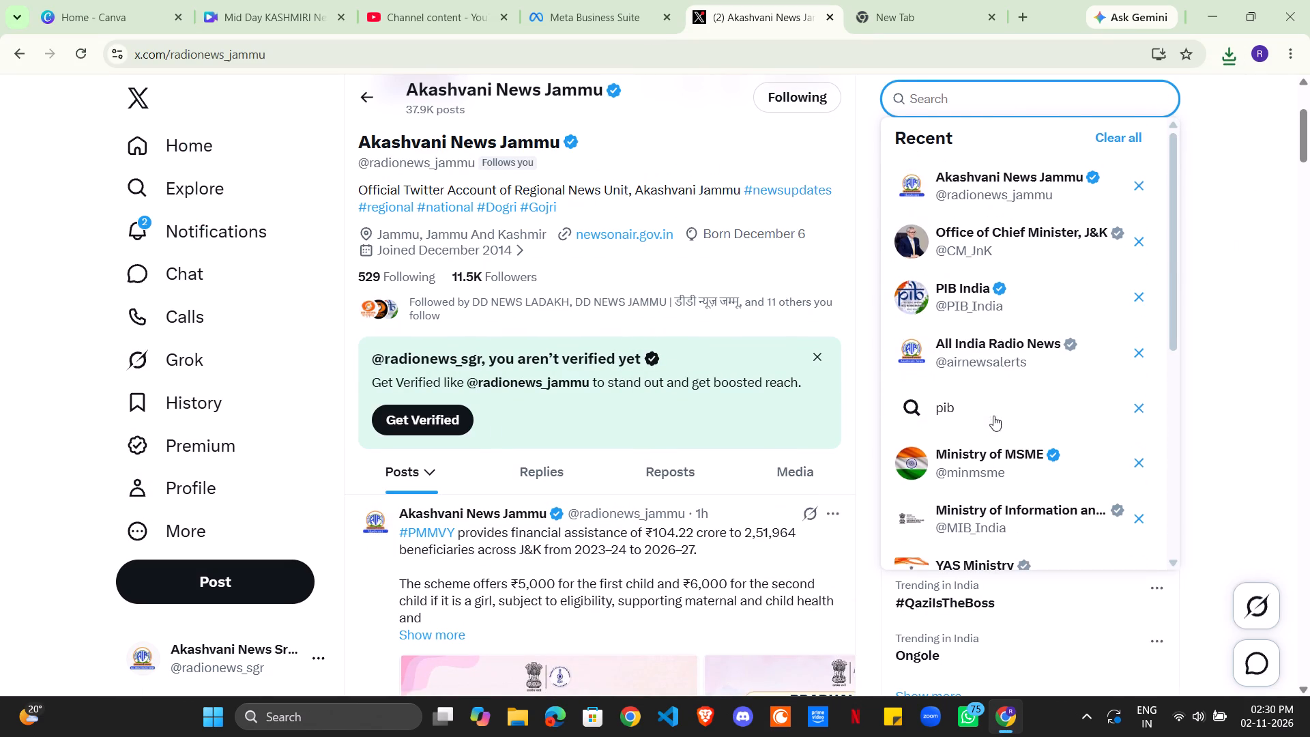
click(965, 288)
scroll(756, 358, down, 1)
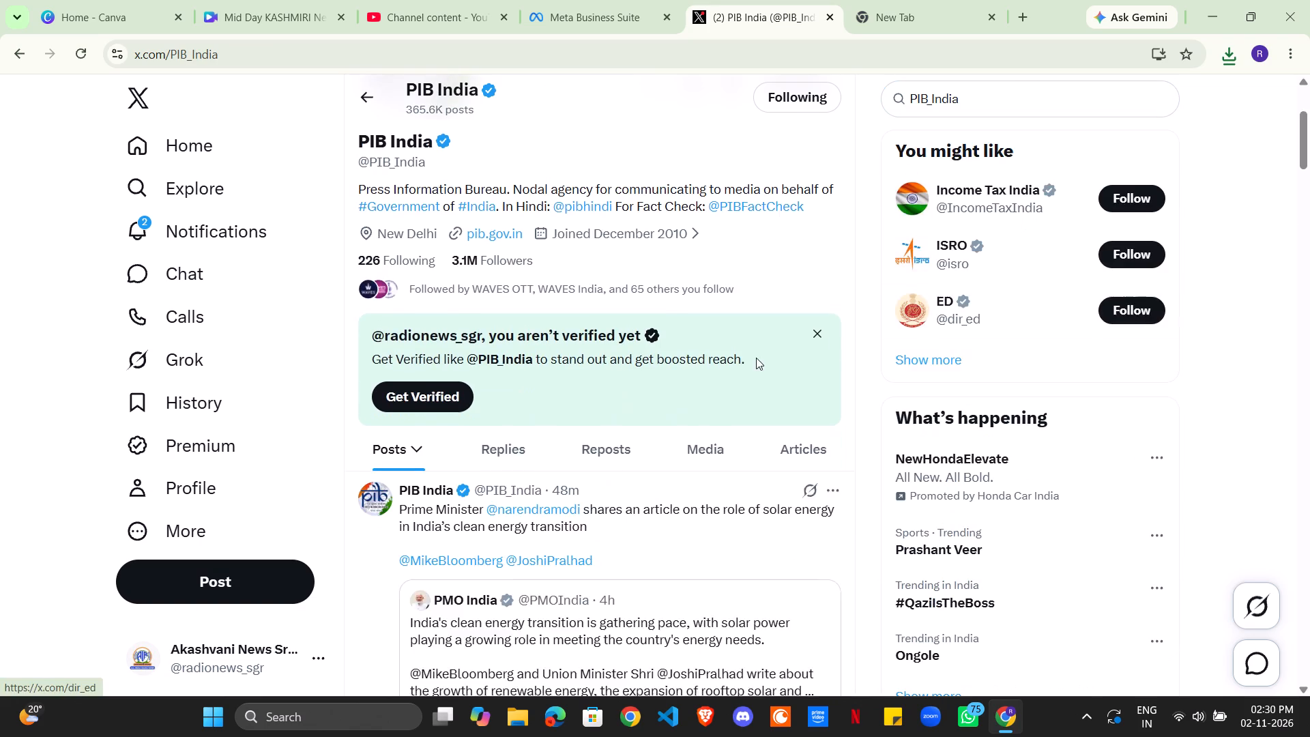
scroll(756, 358, down, 5)
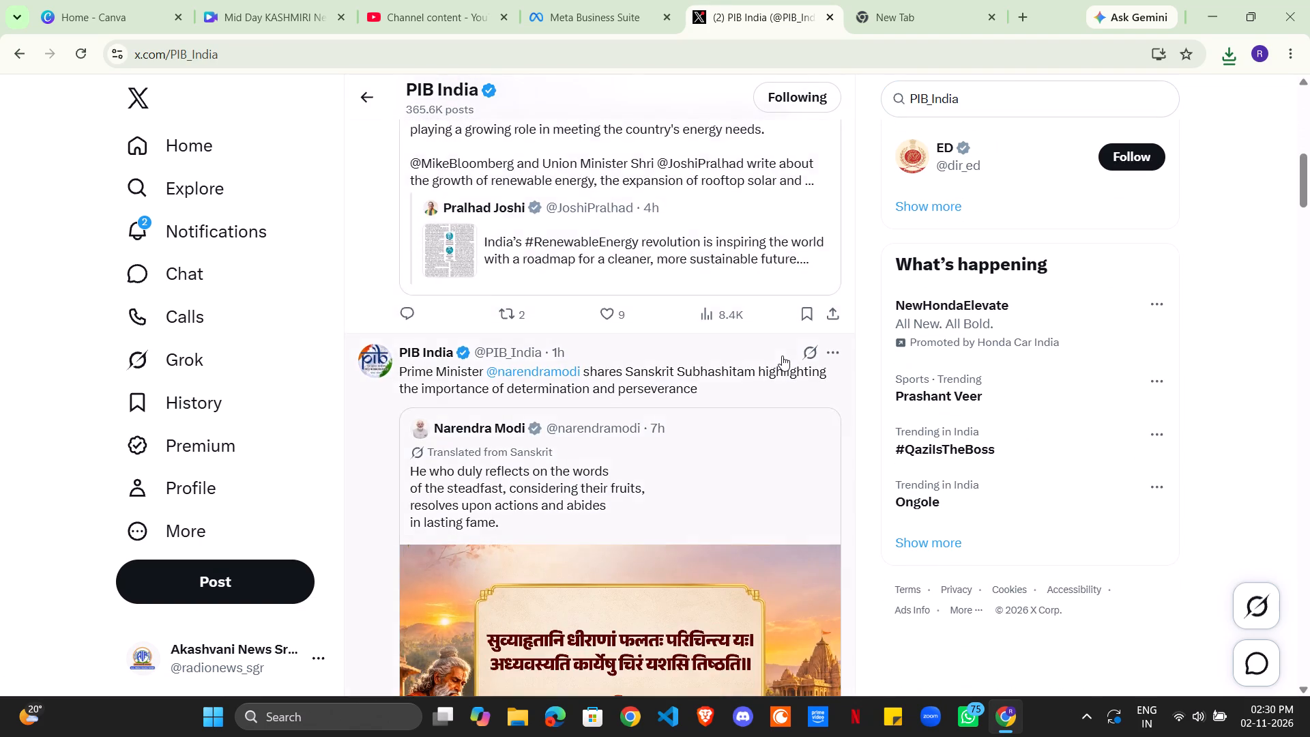
scroll(782, 356, down, 10)
Close the X profile, the Mid Day KASHMIRI News Bulletin page and the Canva home page.
click(832, 24)
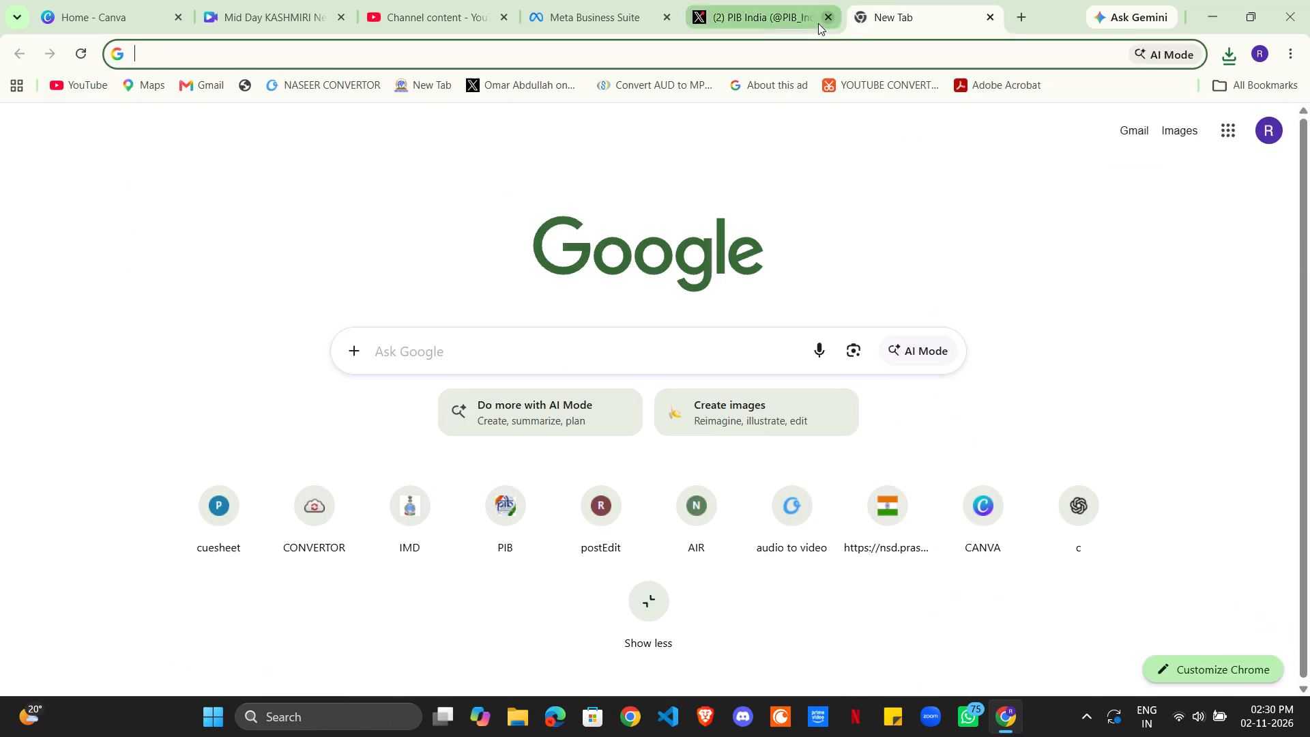
click(409, 0)
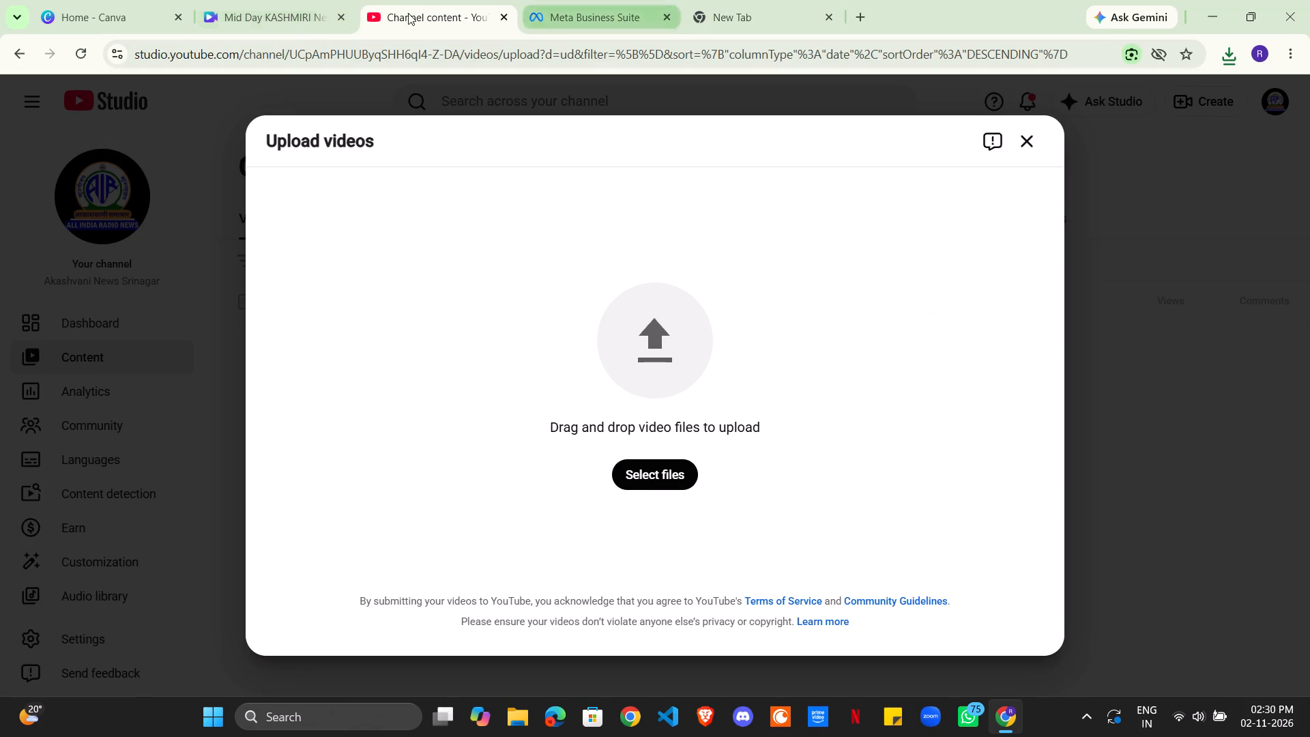
click(342, 16)
click(179, 20)
Move the browser window aside and add the Midday Urdu News Bulletin video from the desktop to the YouTube Studio upload.
drag(695, 3, 759, 25)
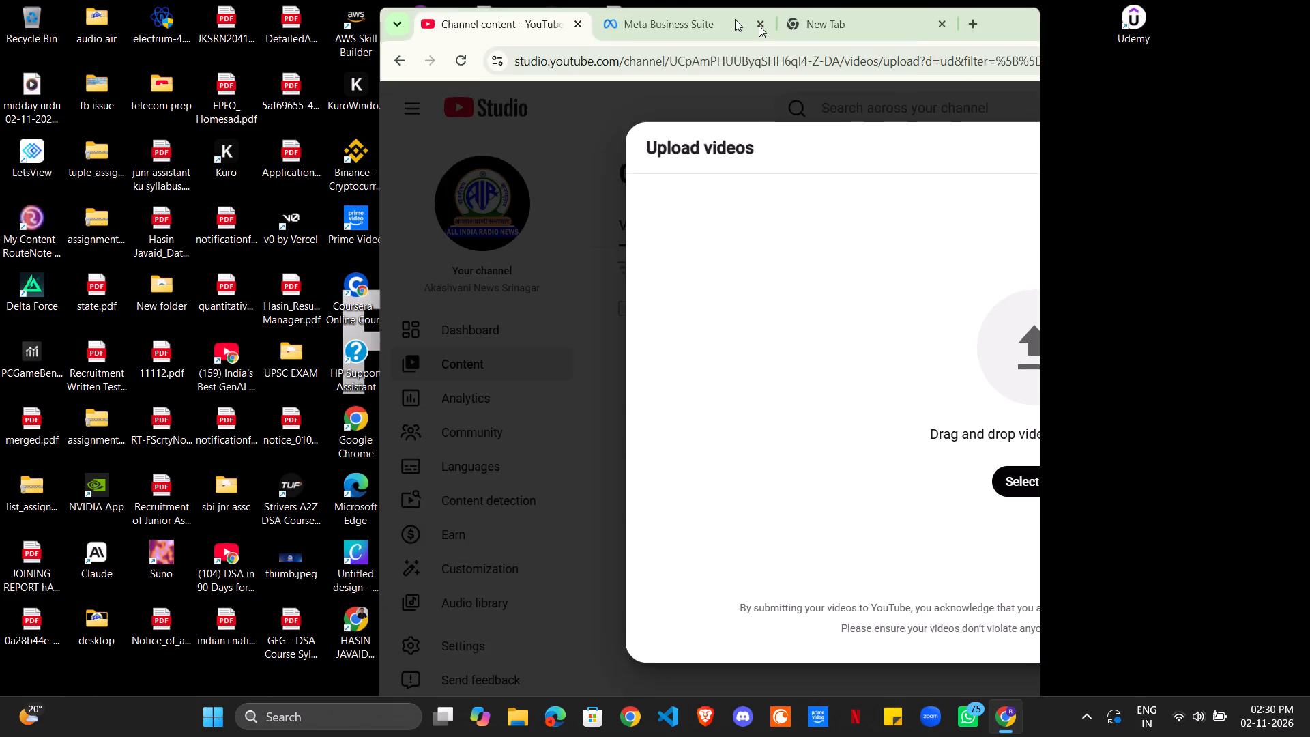
drag(759, 25, 1033, 35)
drag(620, 104, 963, 293)
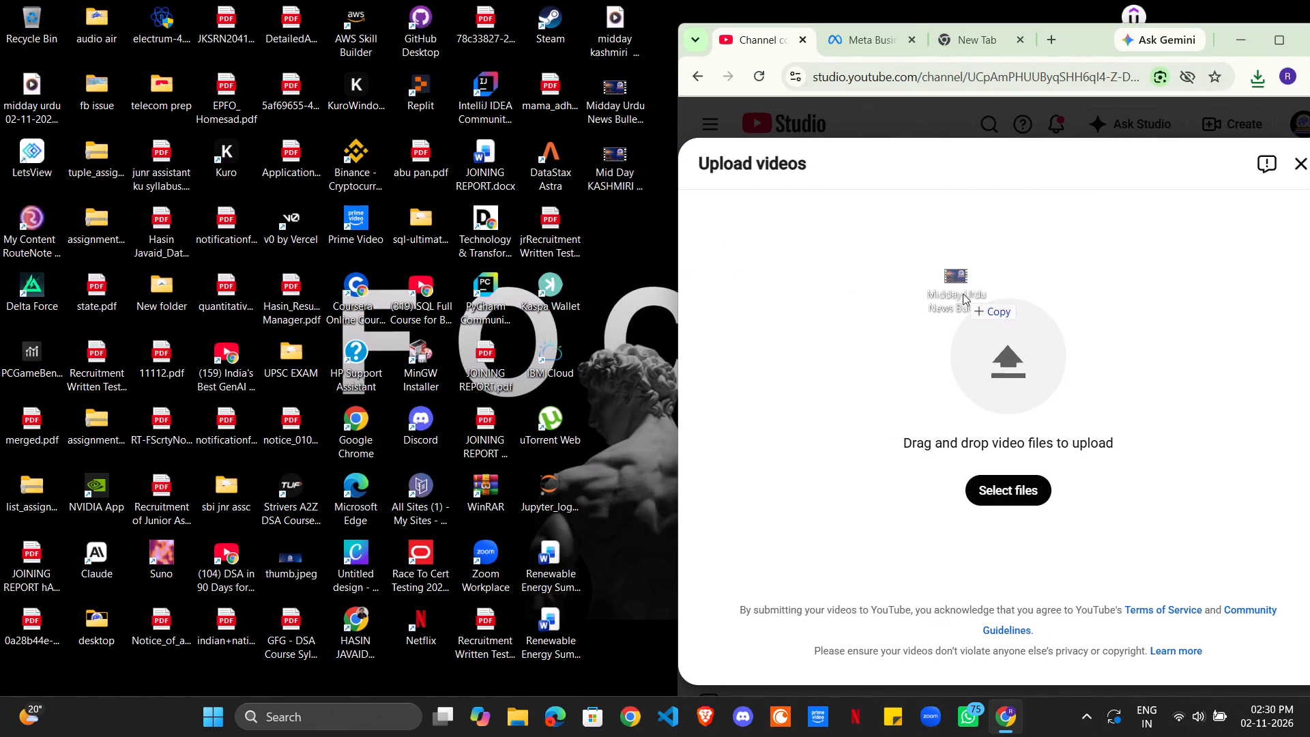
drag(963, 293, 978, 316)
Create a reel in Meta Business Suite with Midday Urdu News Bulletin.mp4 from the Desktop, maximize the window and mute the preview.
click(873, 52)
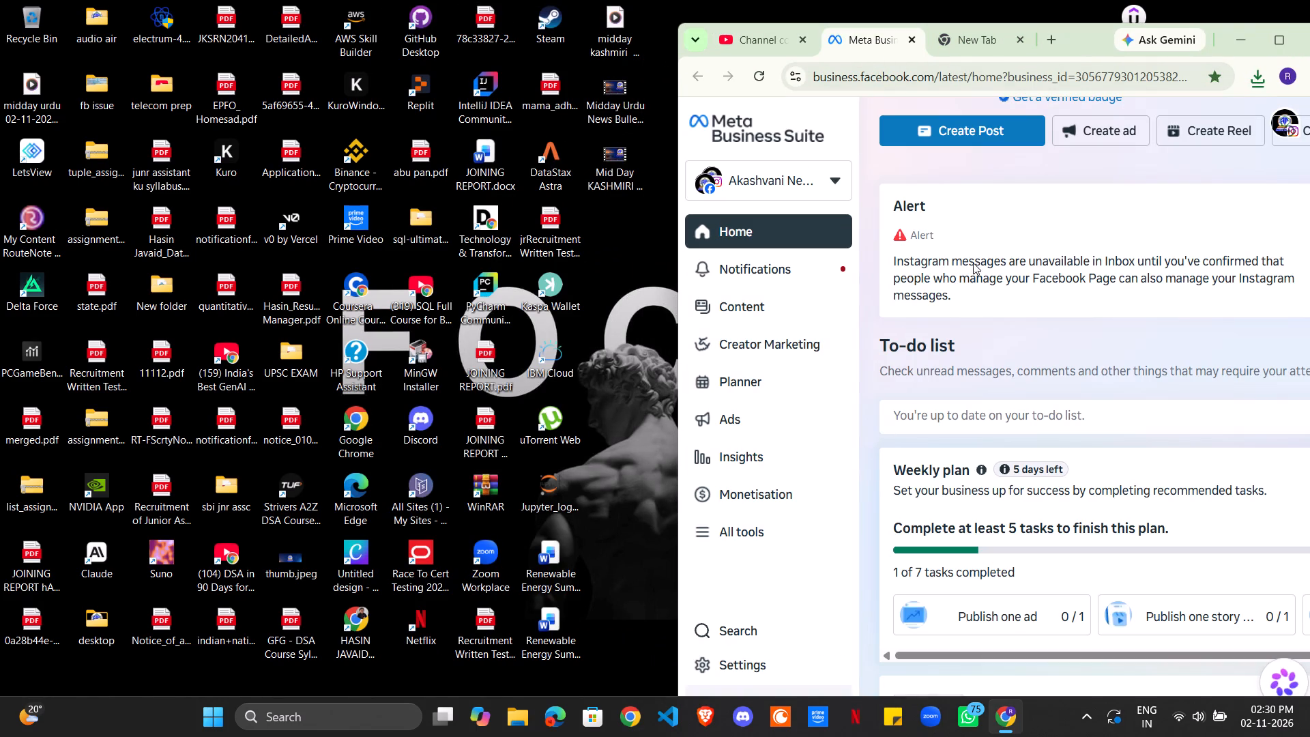
click(1222, 133)
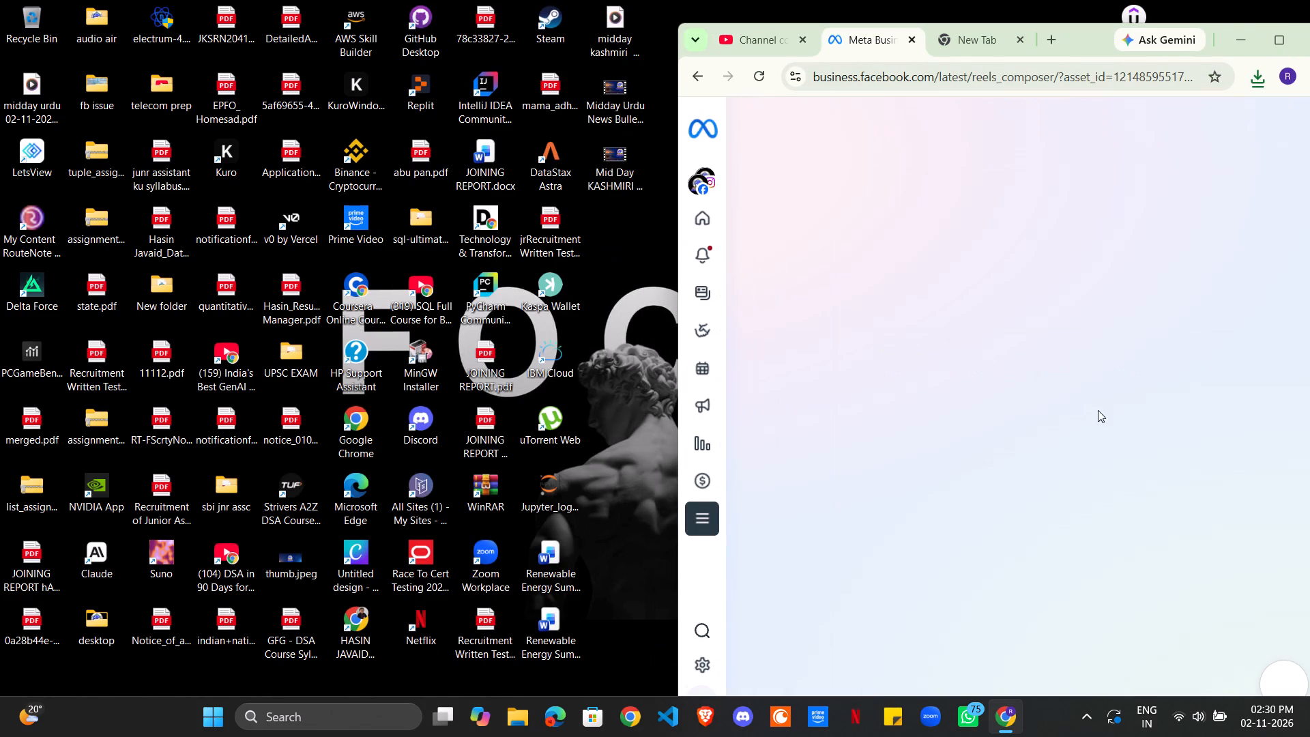
click(838, 384)
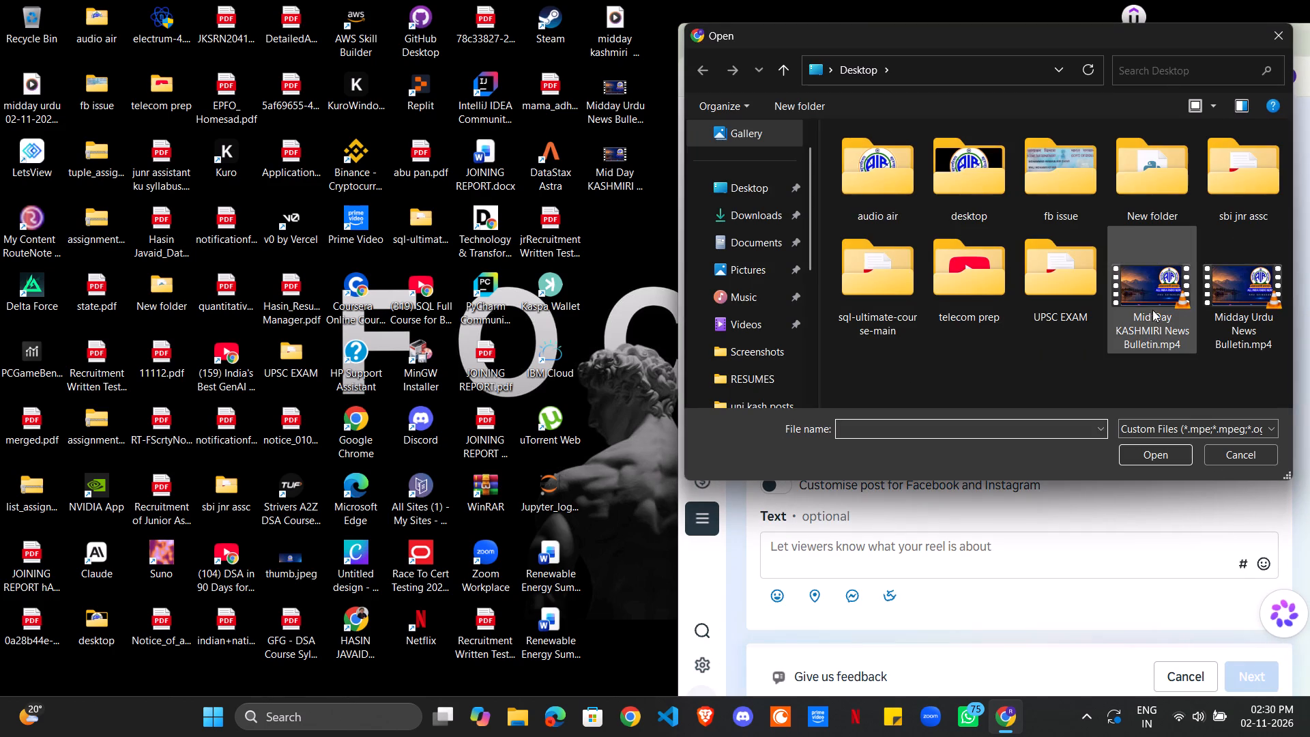
click(1237, 327)
click(1182, 454)
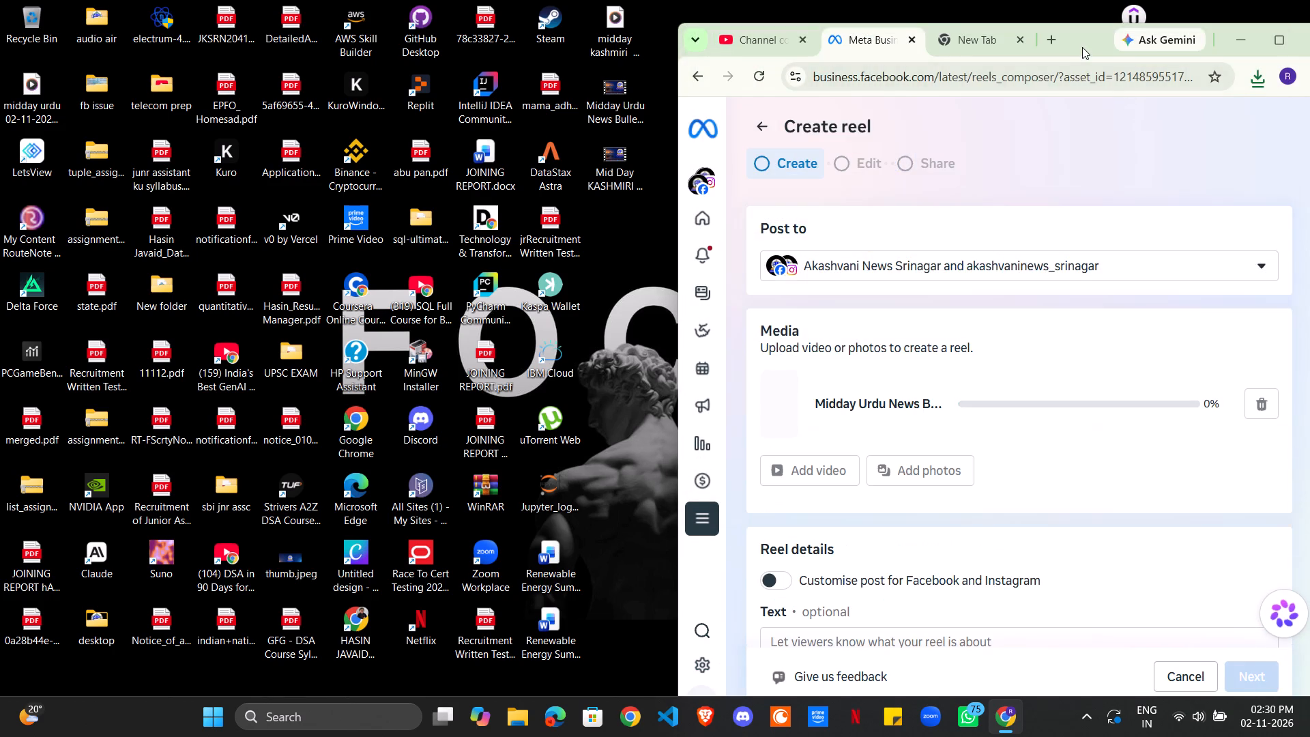
drag(1082, 47, 989, 0)
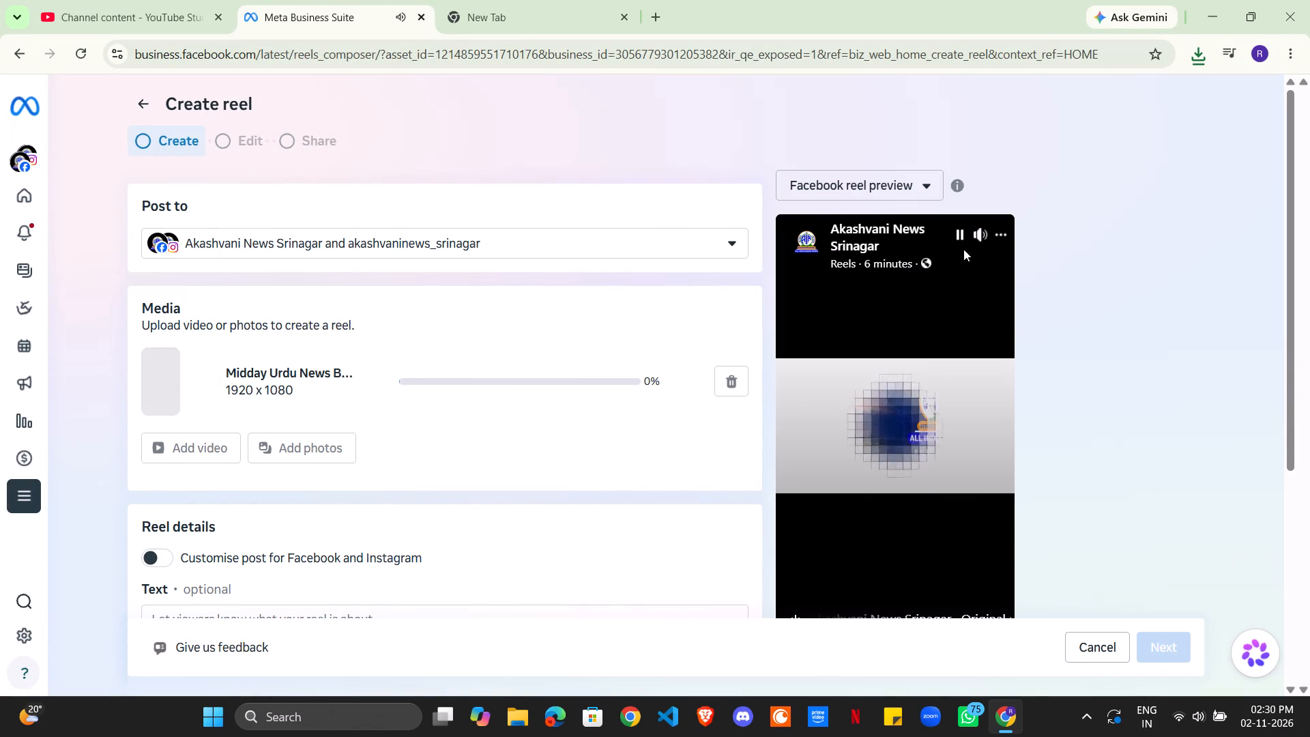
click(978, 231)
Return to the Midday Urdu News Bulletin upload details in YouTube Studio and open Sticky Notes.
click(61, 0)
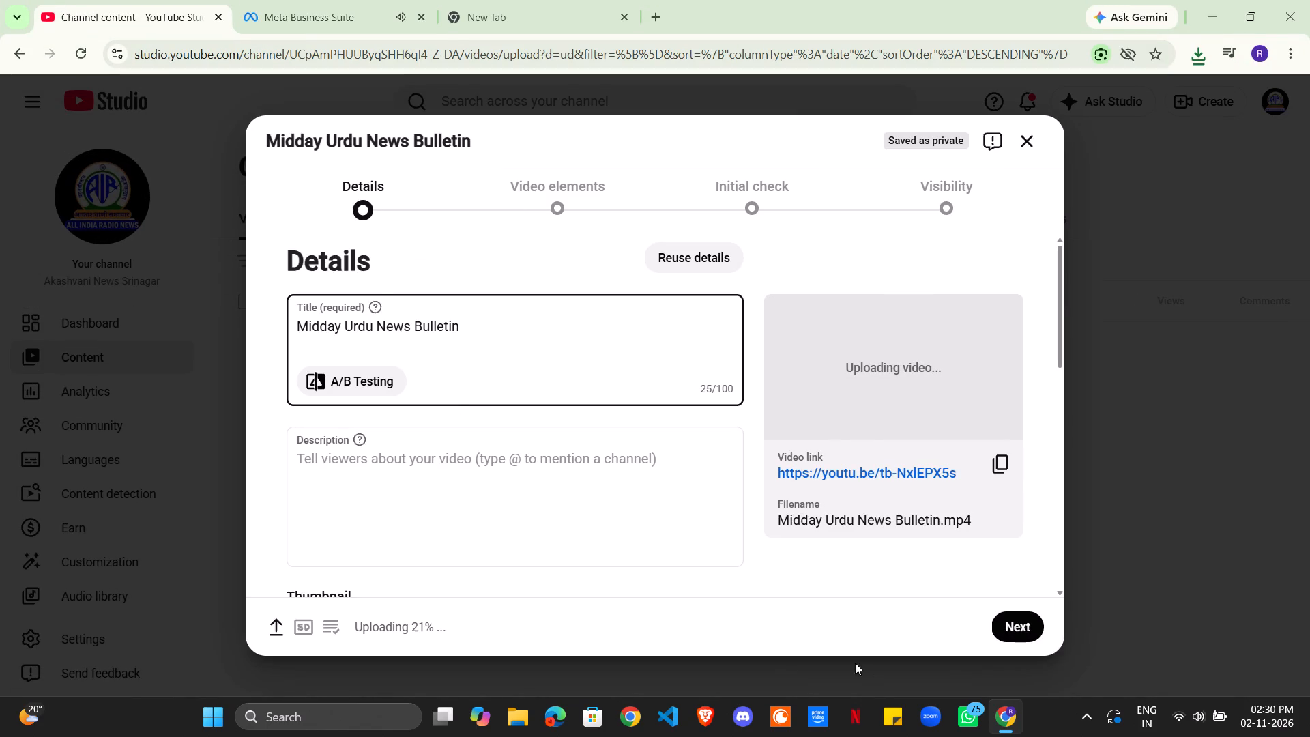
click(892, 714)
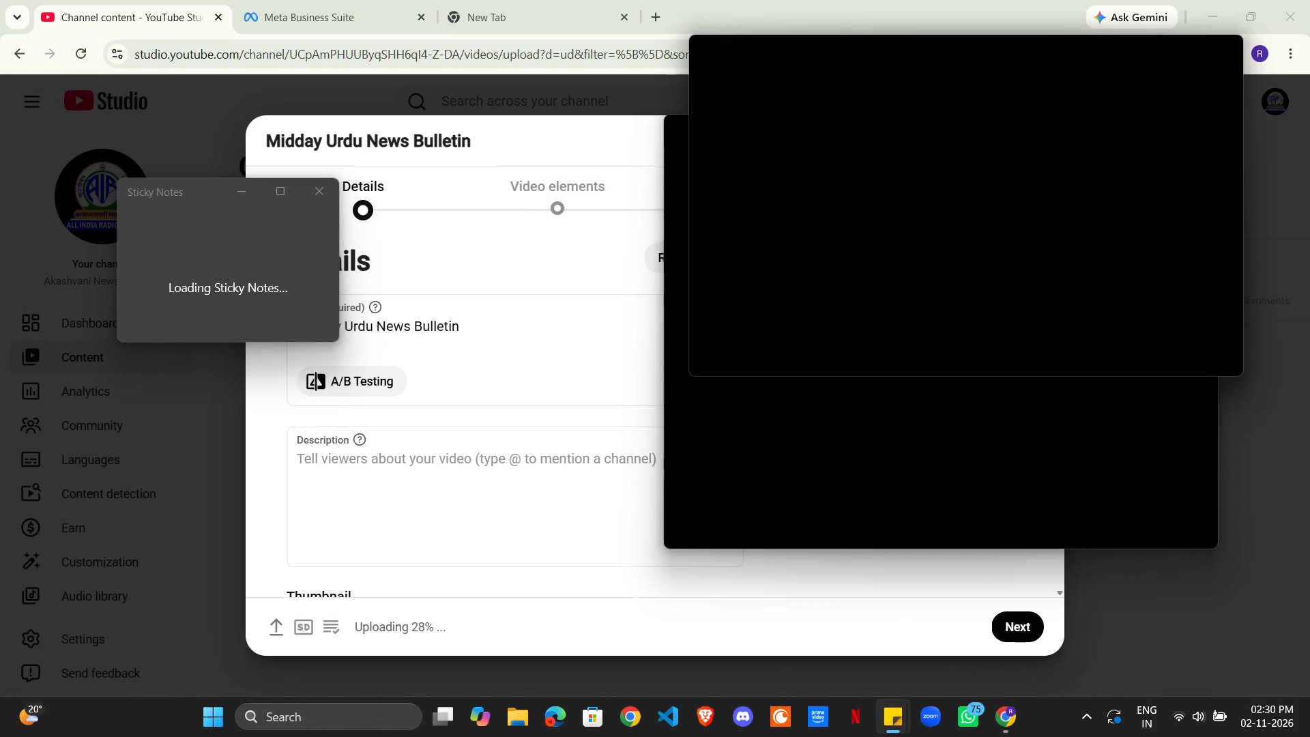
scroll(848, 297, down, 5)
click(888, 439)
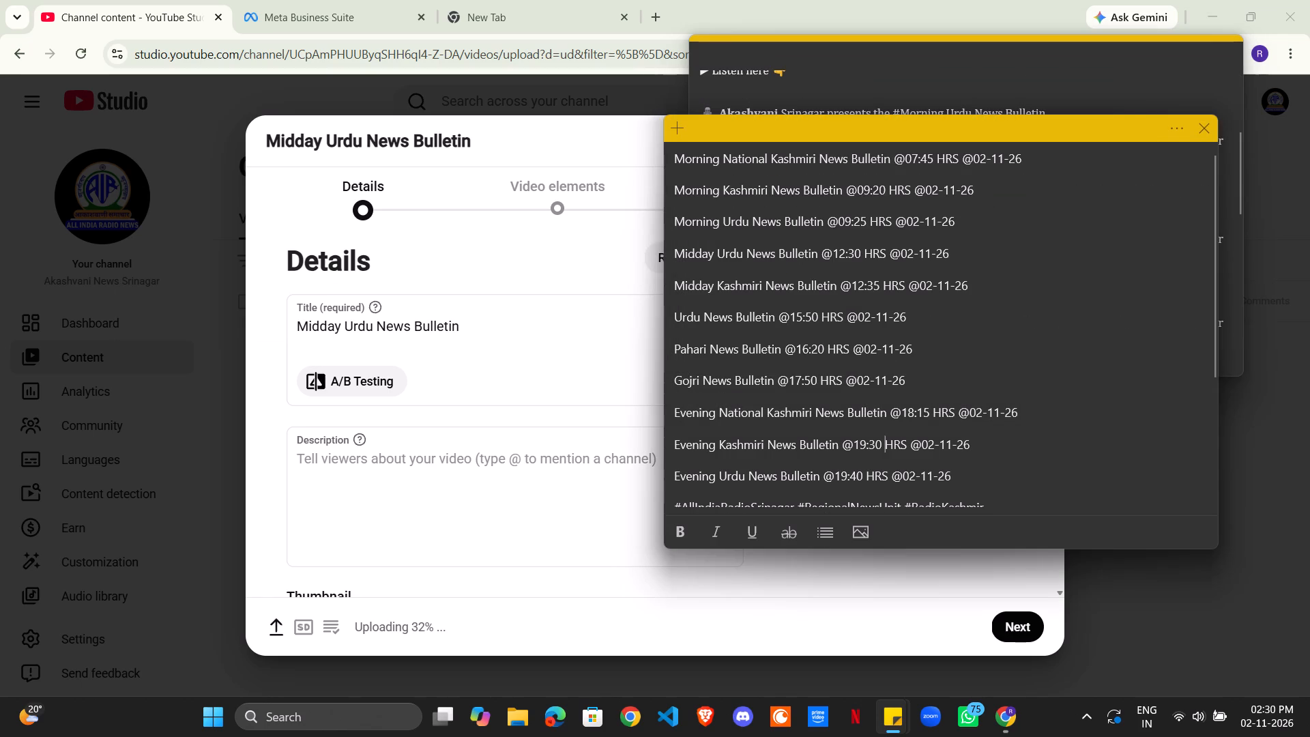
drag(995, 248, 617, 248)
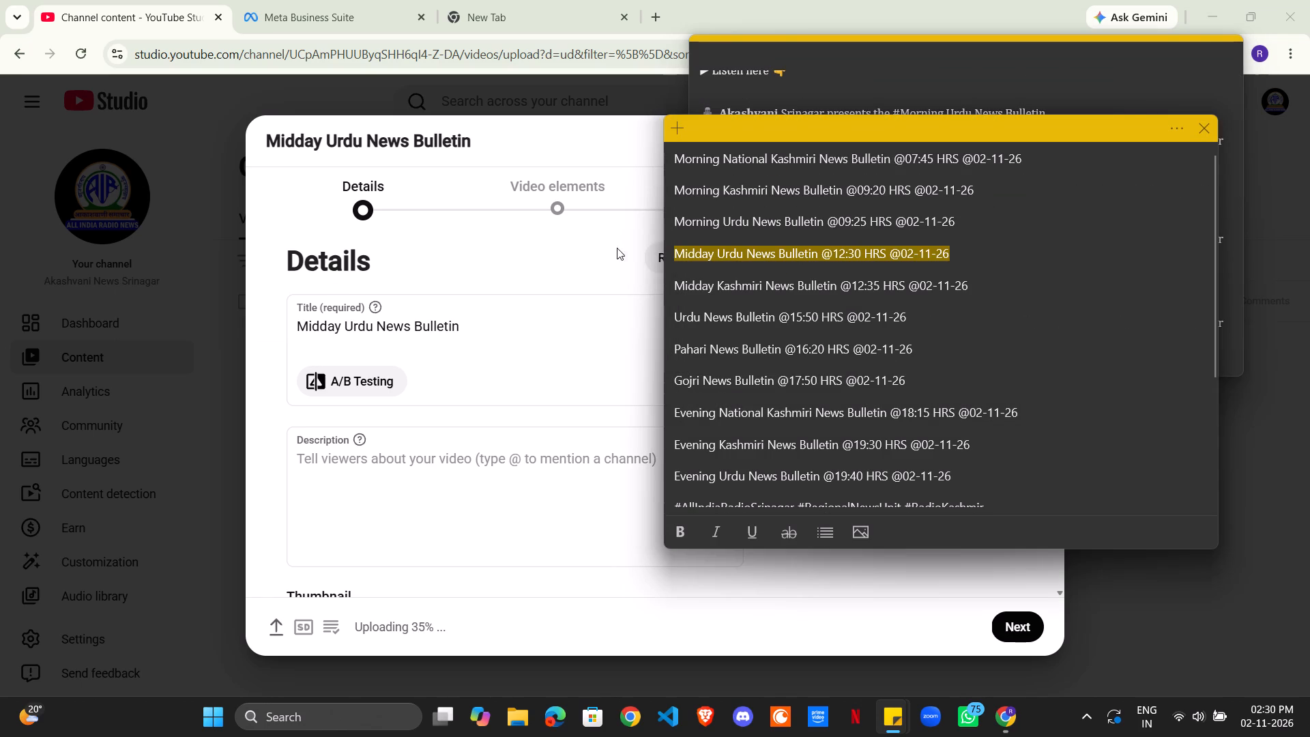
key(ctrl+c)
ctrl+click(490, 344)
key(ctrl+a)
key(ctrl+v)
key(ctrl+a)
key(ctrl+v)
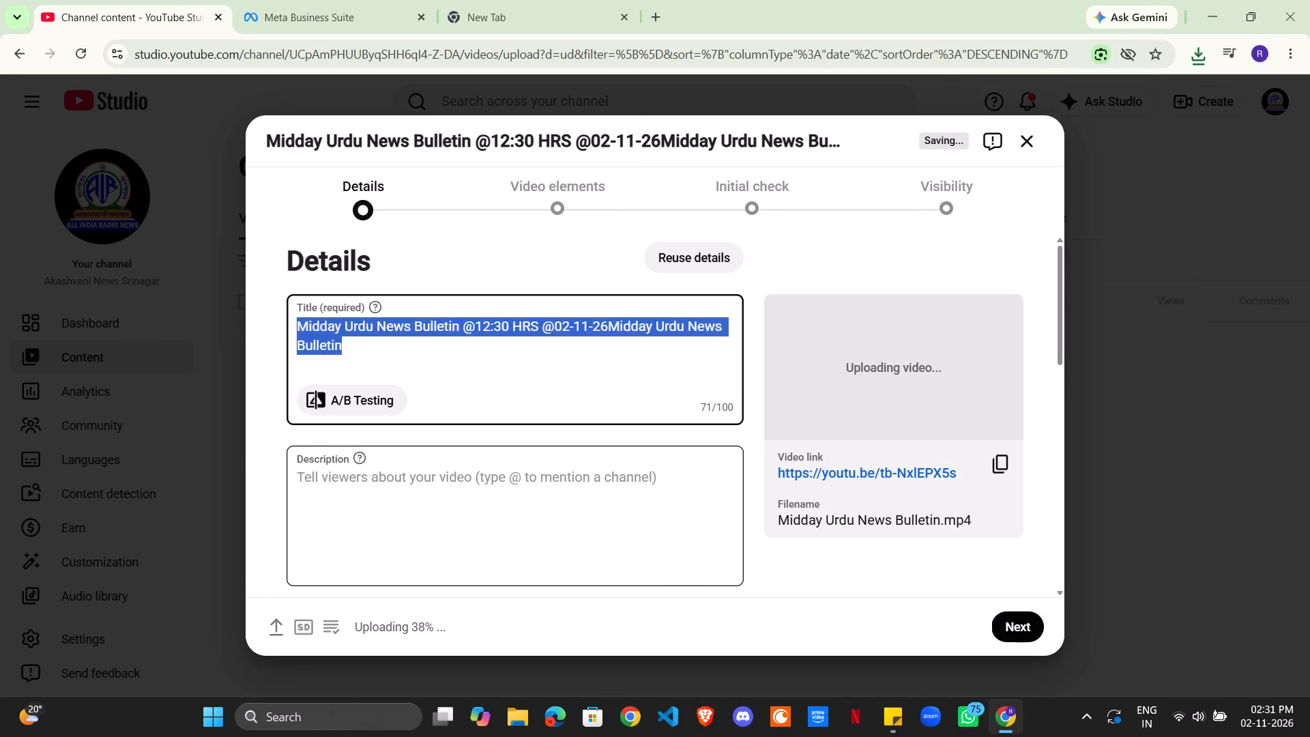
Copy the hashtag and channel description block from the bulletin list in Sticky Notes into the YouTube upload's description.
click(882, 708)
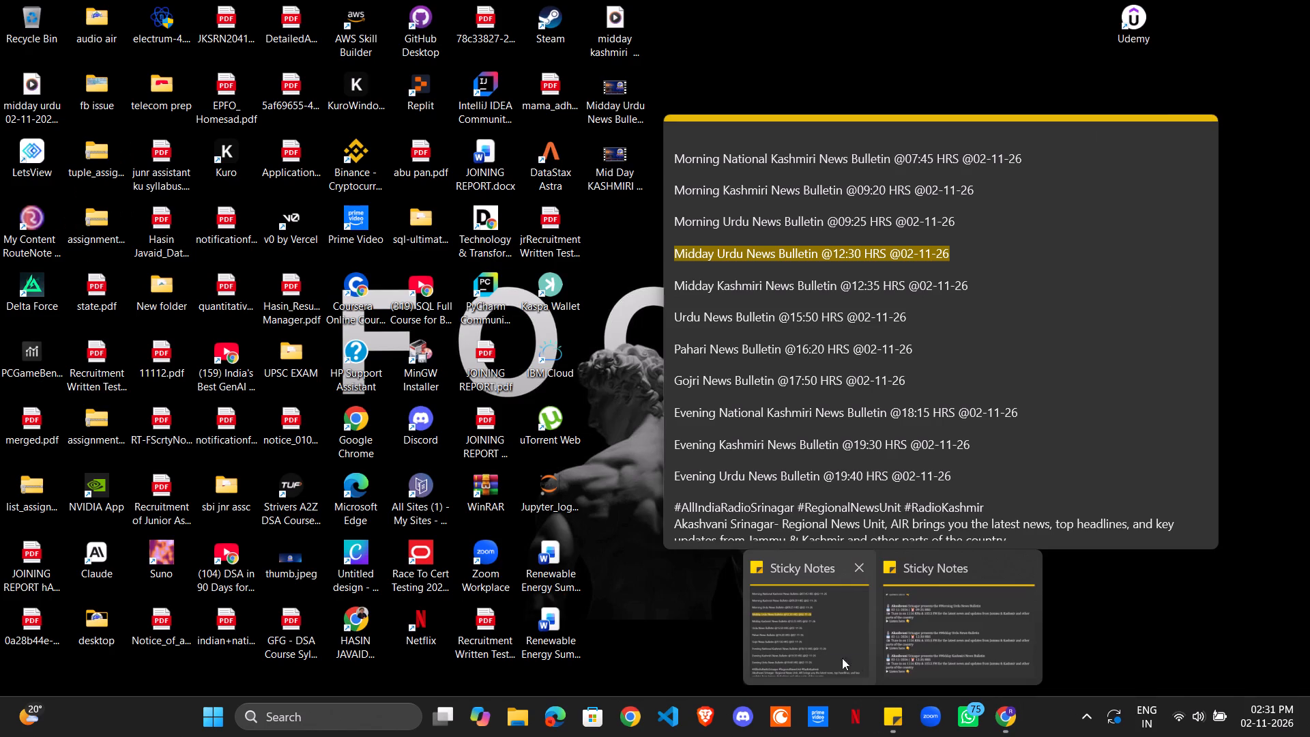
click(819, 646)
scroll(905, 429, down, 8)
drag(907, 501, 672, 327)
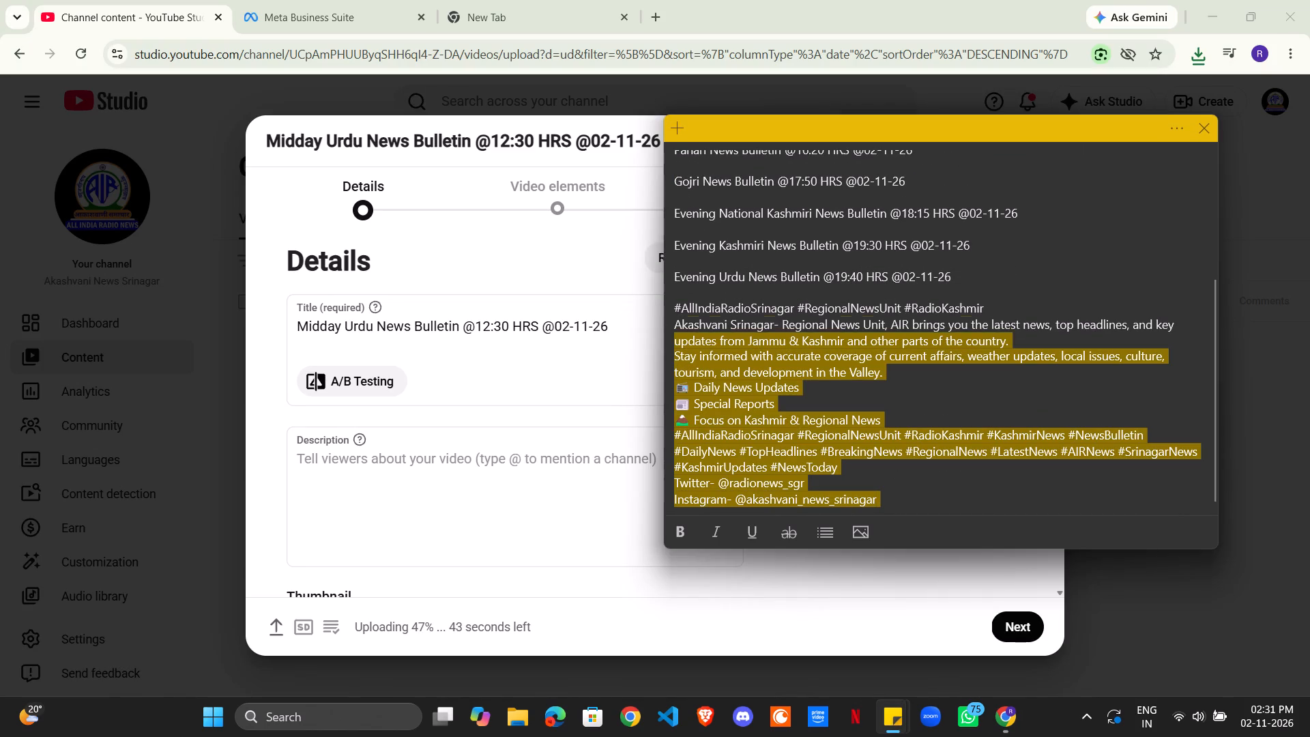
drag(672, 327, 666, 312)
key(ctrl+c)
ctrl+click(510, 474)
key(ctrl+v)
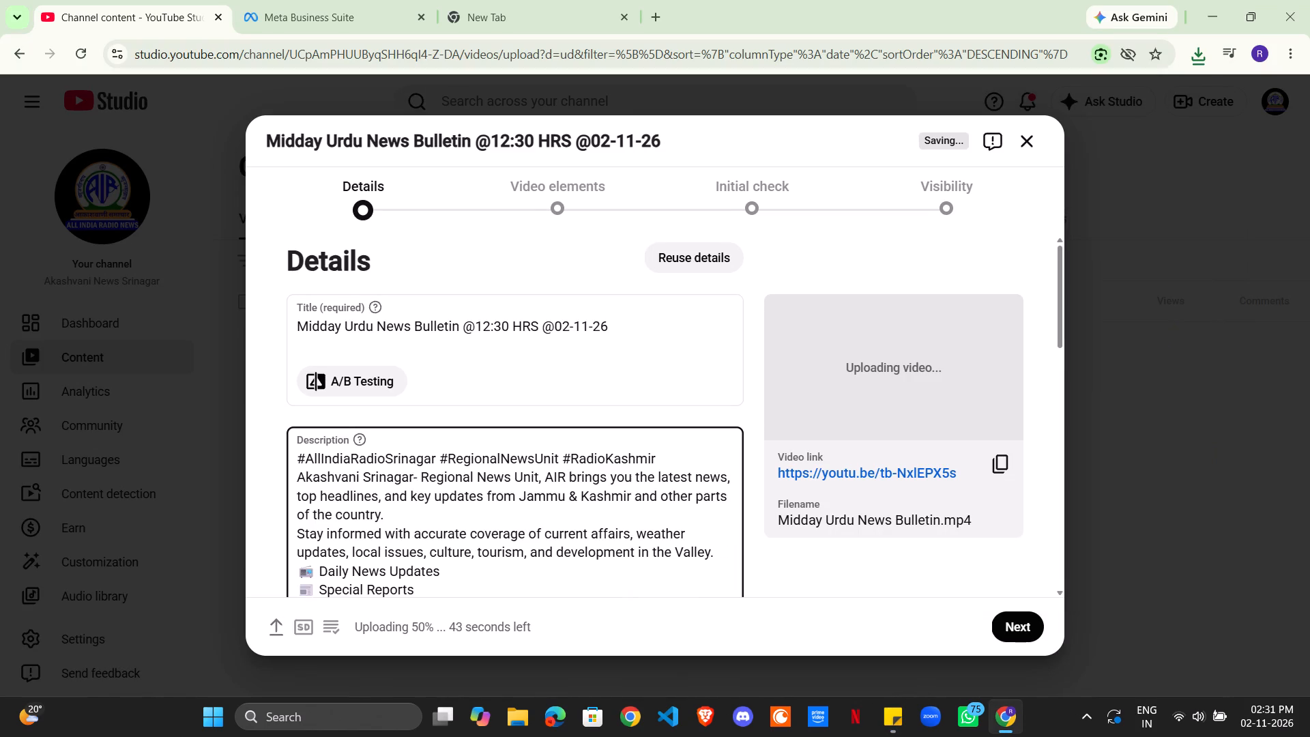
Upload thumb.jpeg from the Desktop as the YouTube video's thumbnail.
scroll(310, 472, down, 4)
click(326, 516)
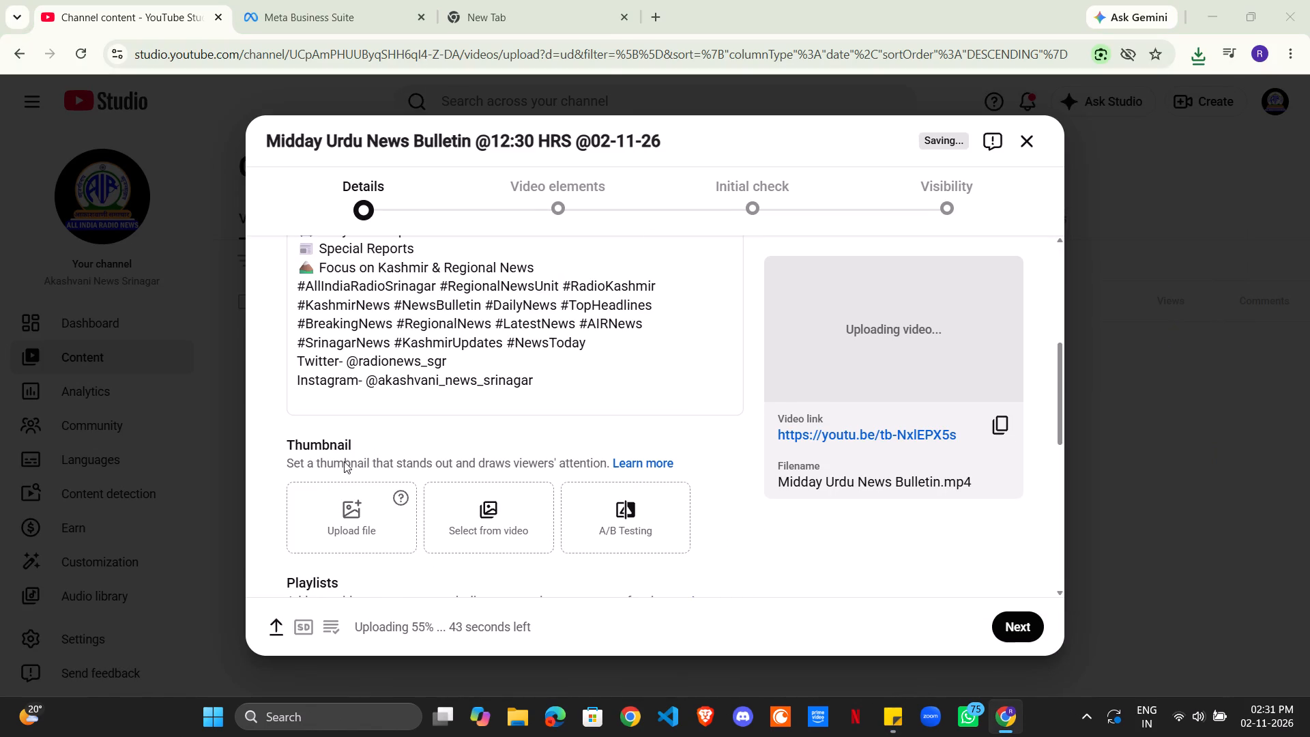
click(541, 285)
click(487, 420)
click(494, 435)
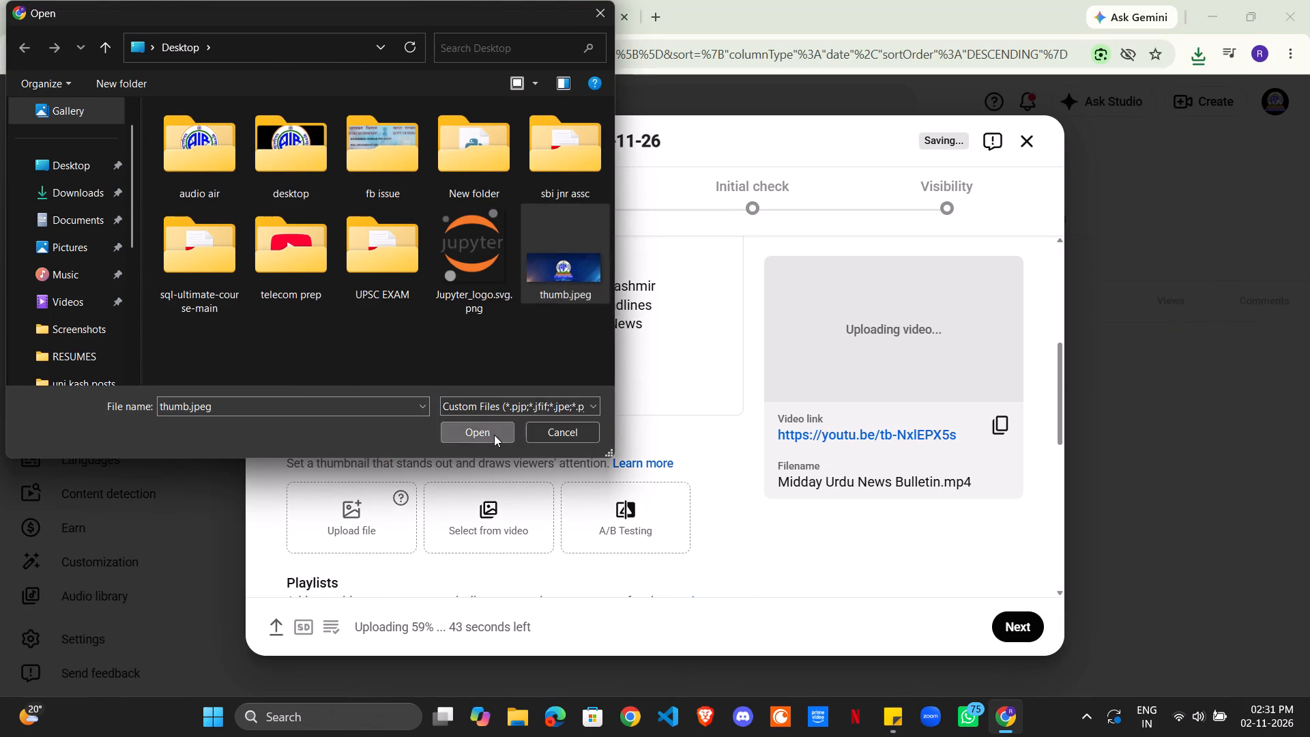
Switch to the reel in Meta Business Suite and upload thumb.jpeg from the Desktop as its thumbnail.
click(289, 0)
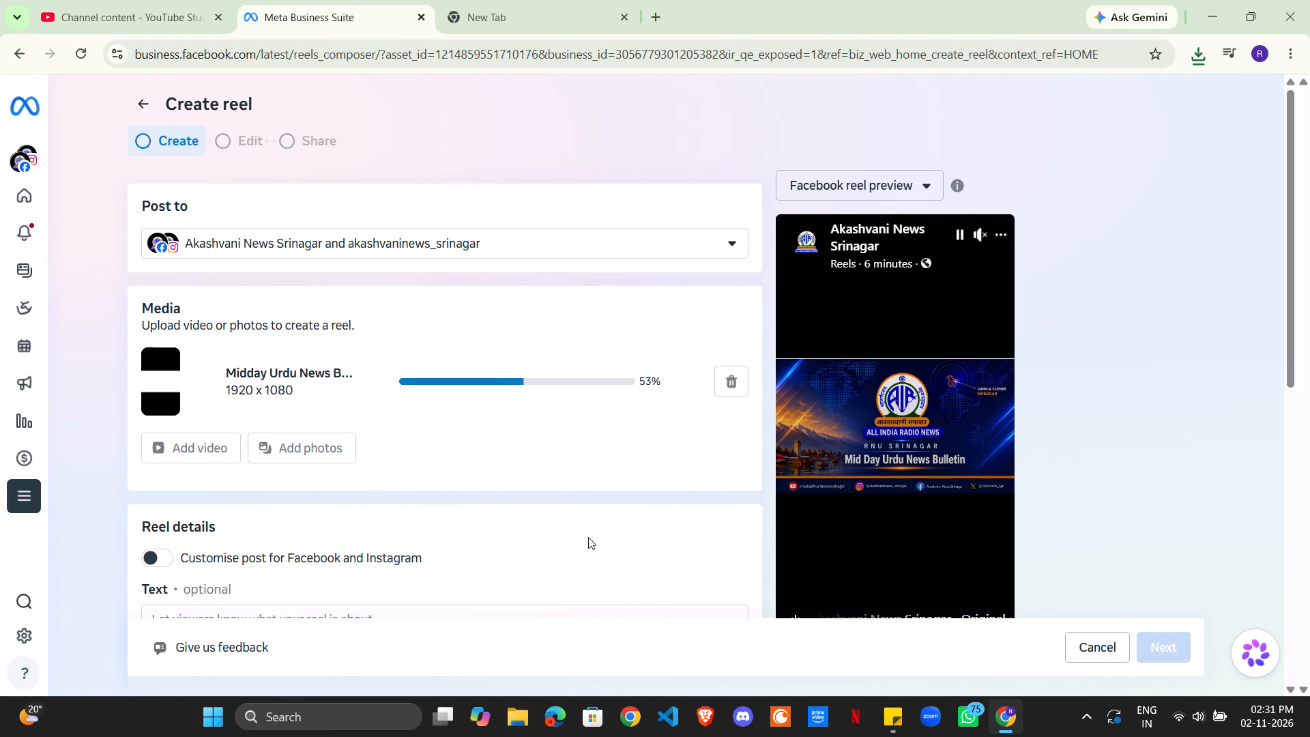
scroll(608, 547, down, 4)
click(408, 455)
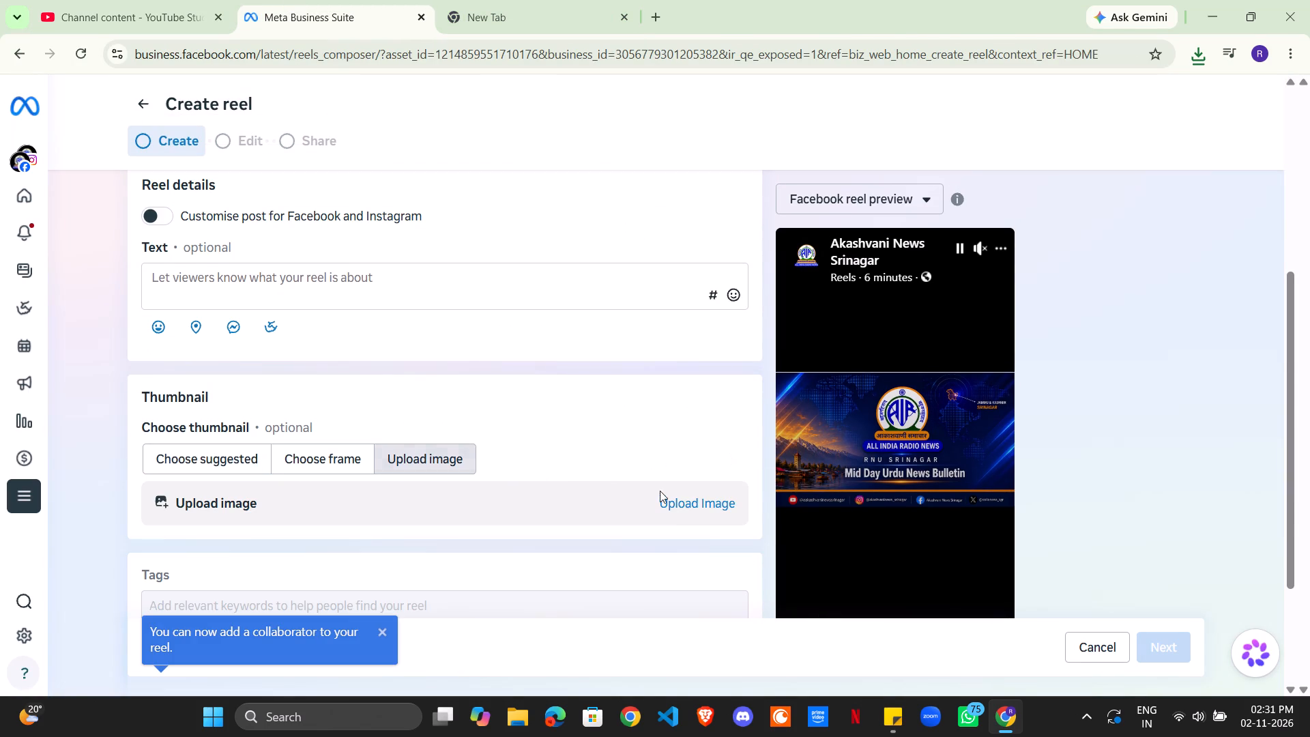
click(697, 496)
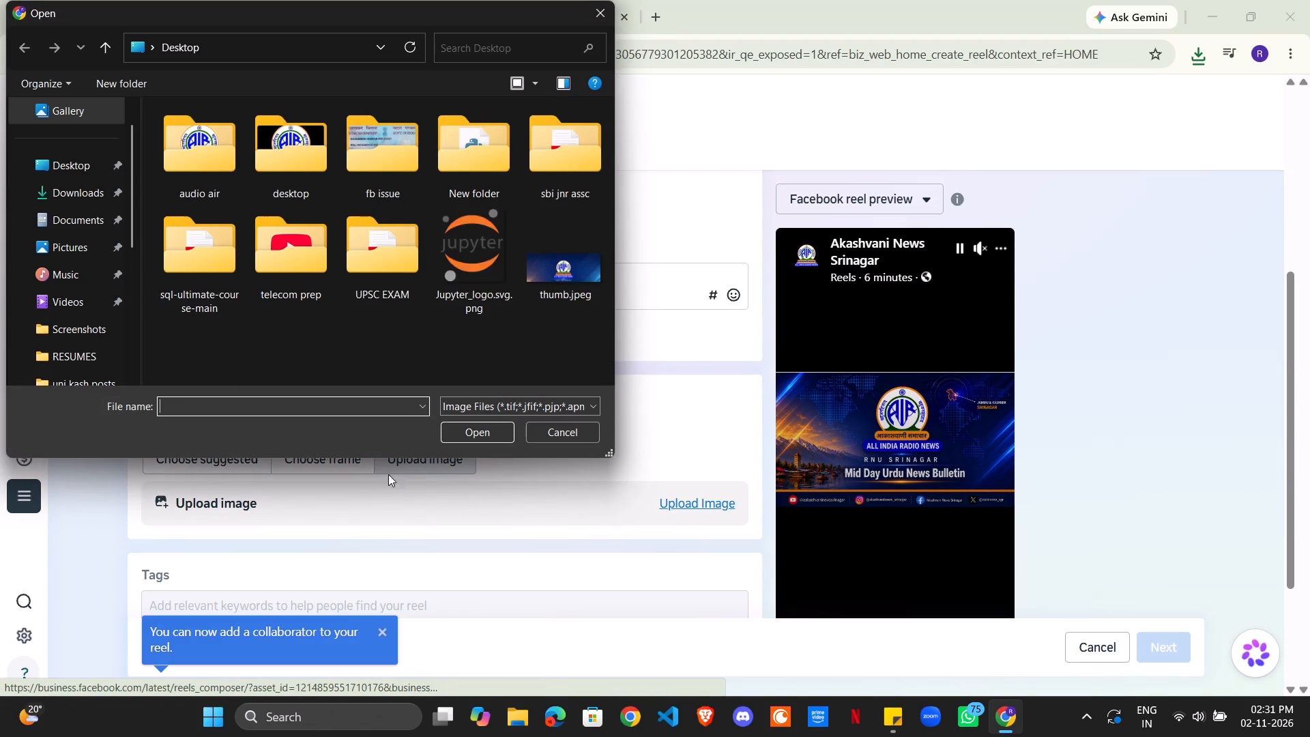
click(523, 291)
click(464, 440)
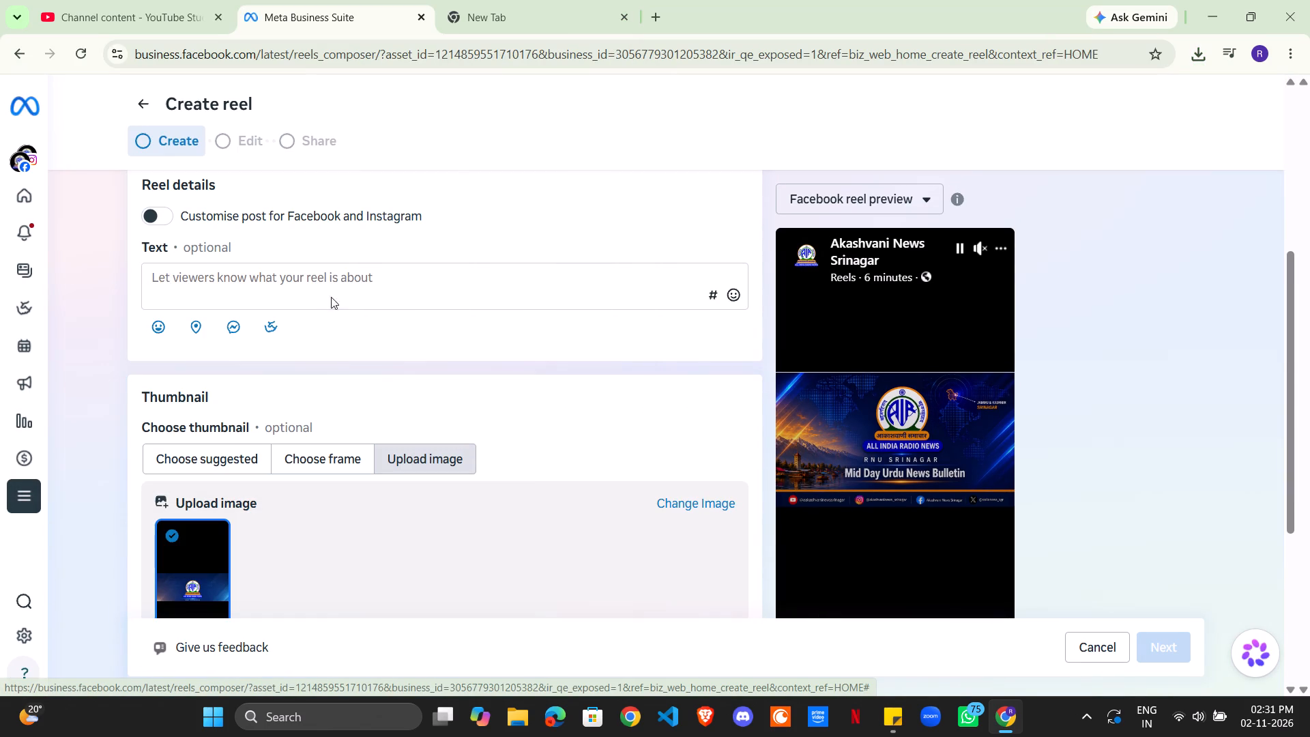
Start the reel's text and bring up the Sticky Notes note that holds the bulletin captions.
click(323, 288)
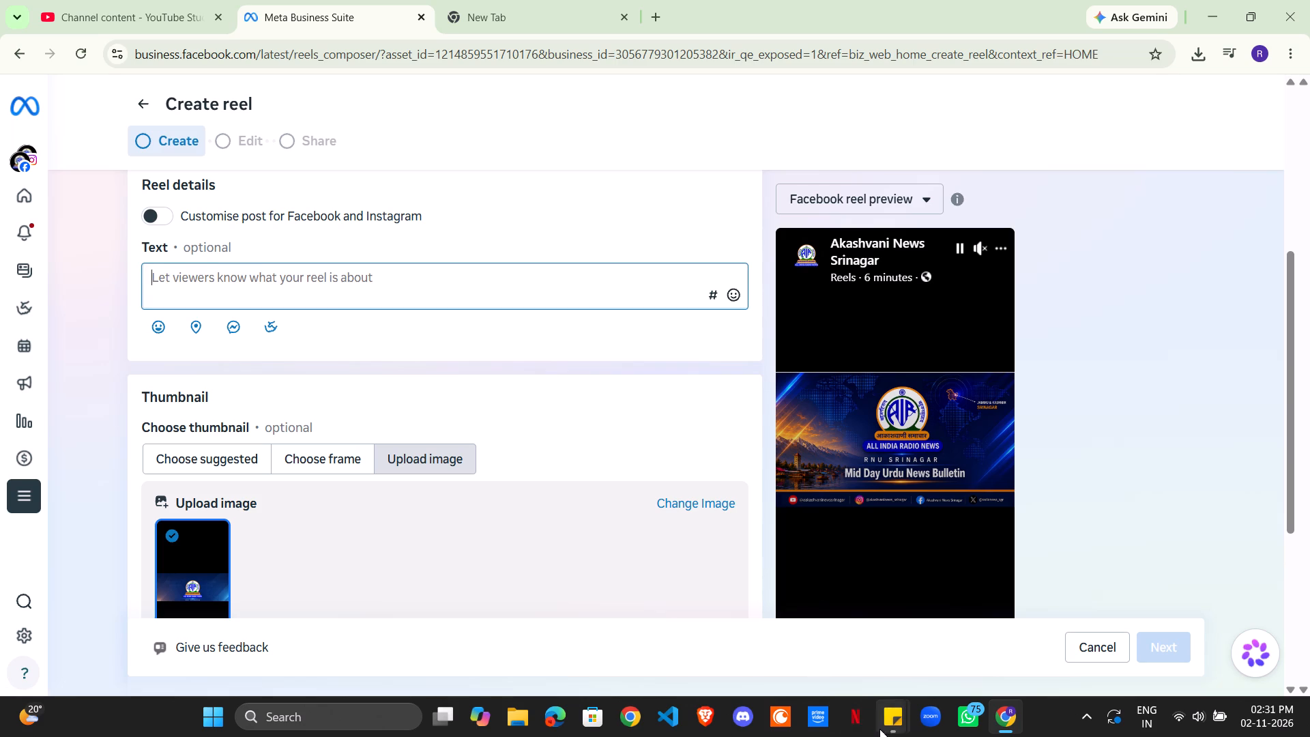
click(881, 729)
click(947, 626)
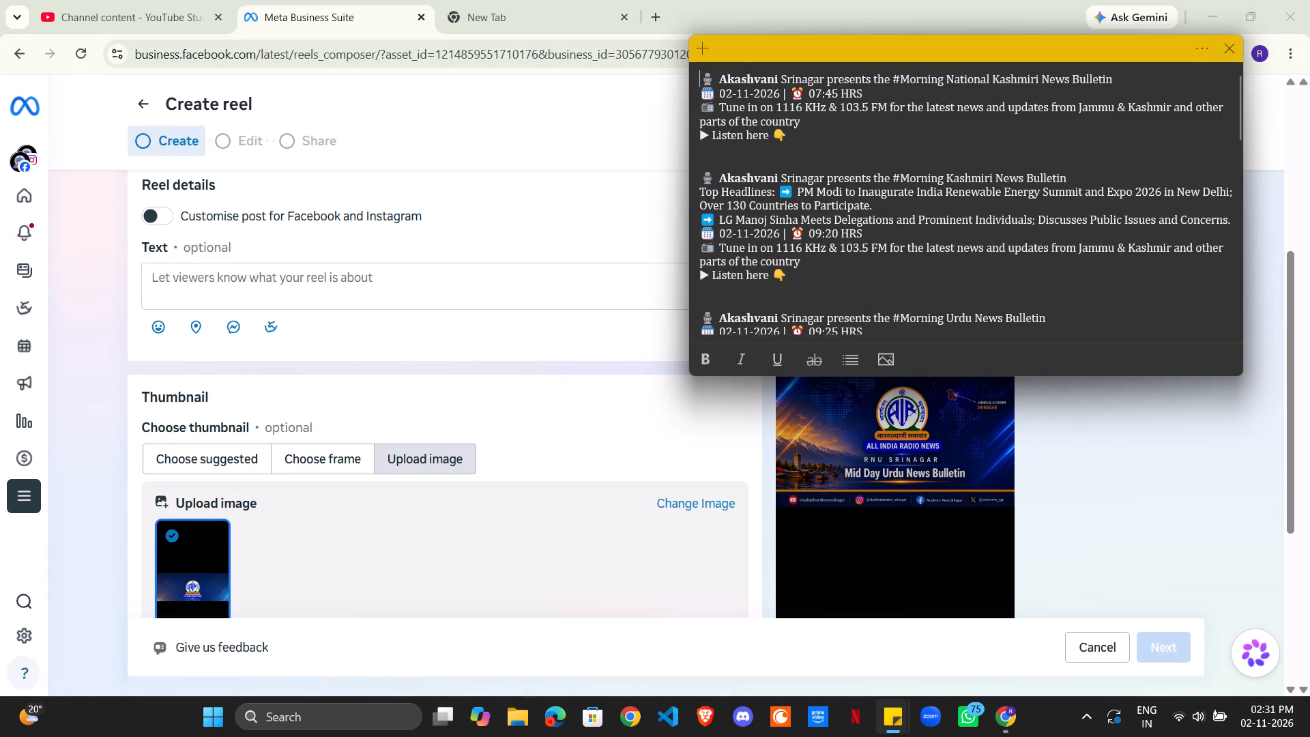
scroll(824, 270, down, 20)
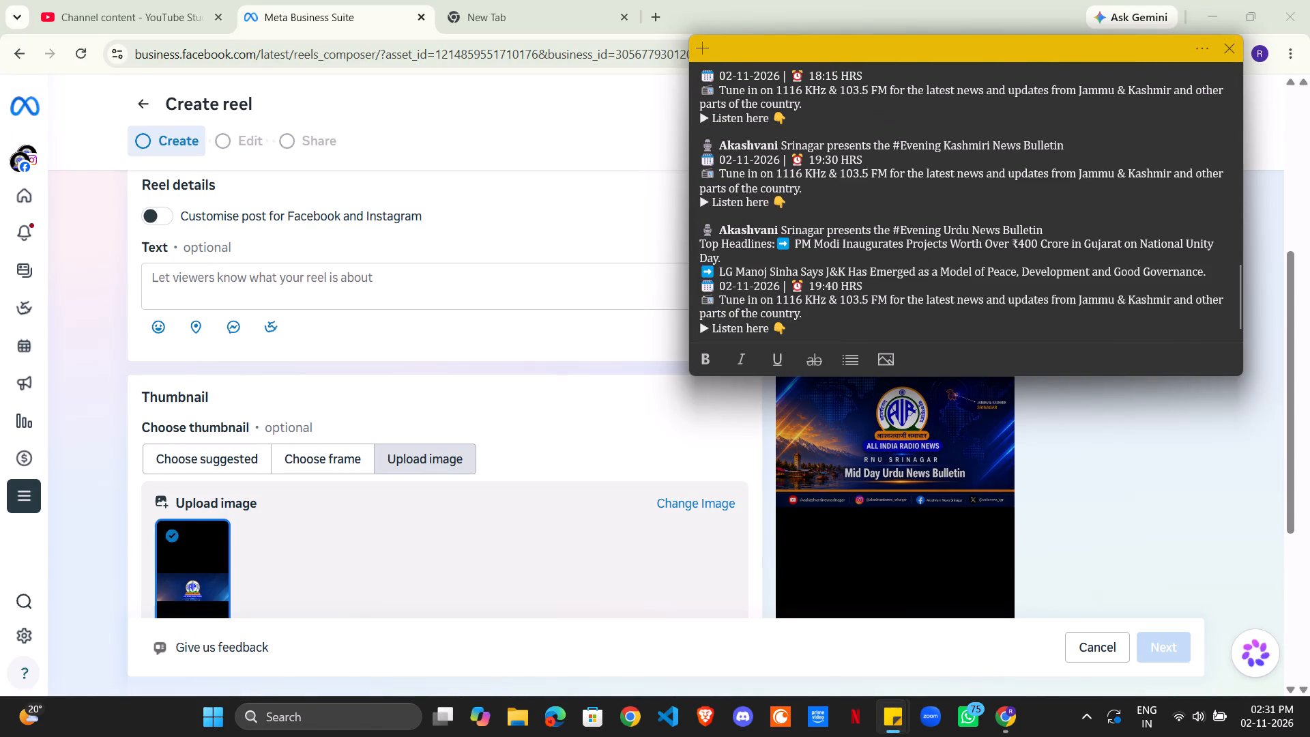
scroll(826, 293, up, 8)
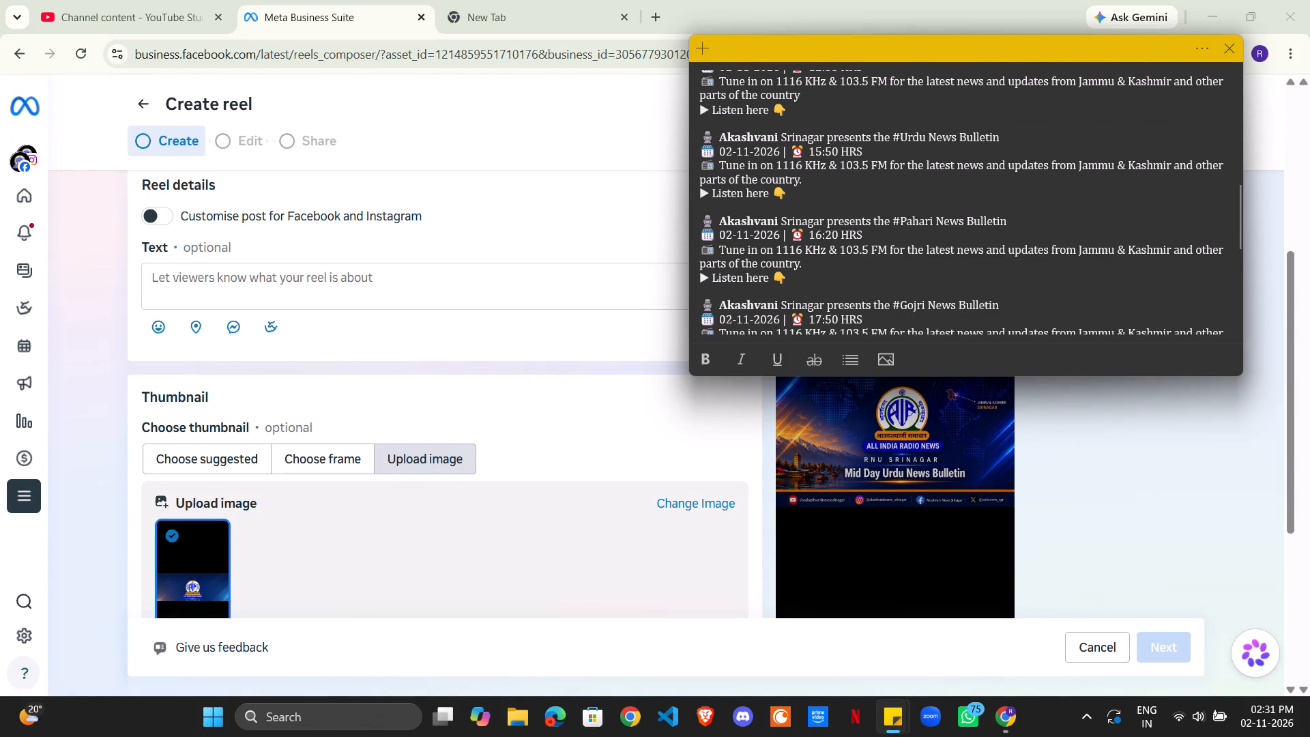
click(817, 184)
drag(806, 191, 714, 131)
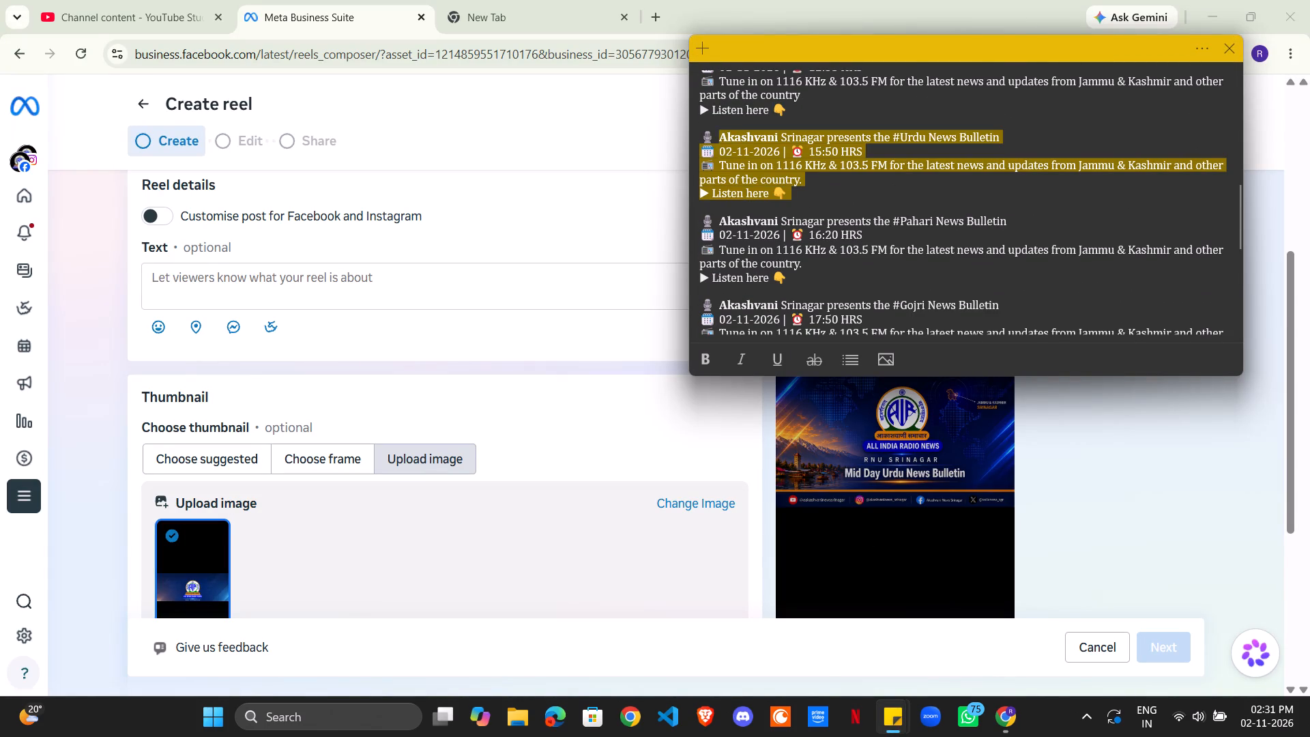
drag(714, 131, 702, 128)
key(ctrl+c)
Copy the #Midday Urdu News Bulletin caption for 02-11-2026, 12:30 HRS from the note into the reel's text.
scroll(784, 209, up, 5)
drag(794, 231, 703, 179)
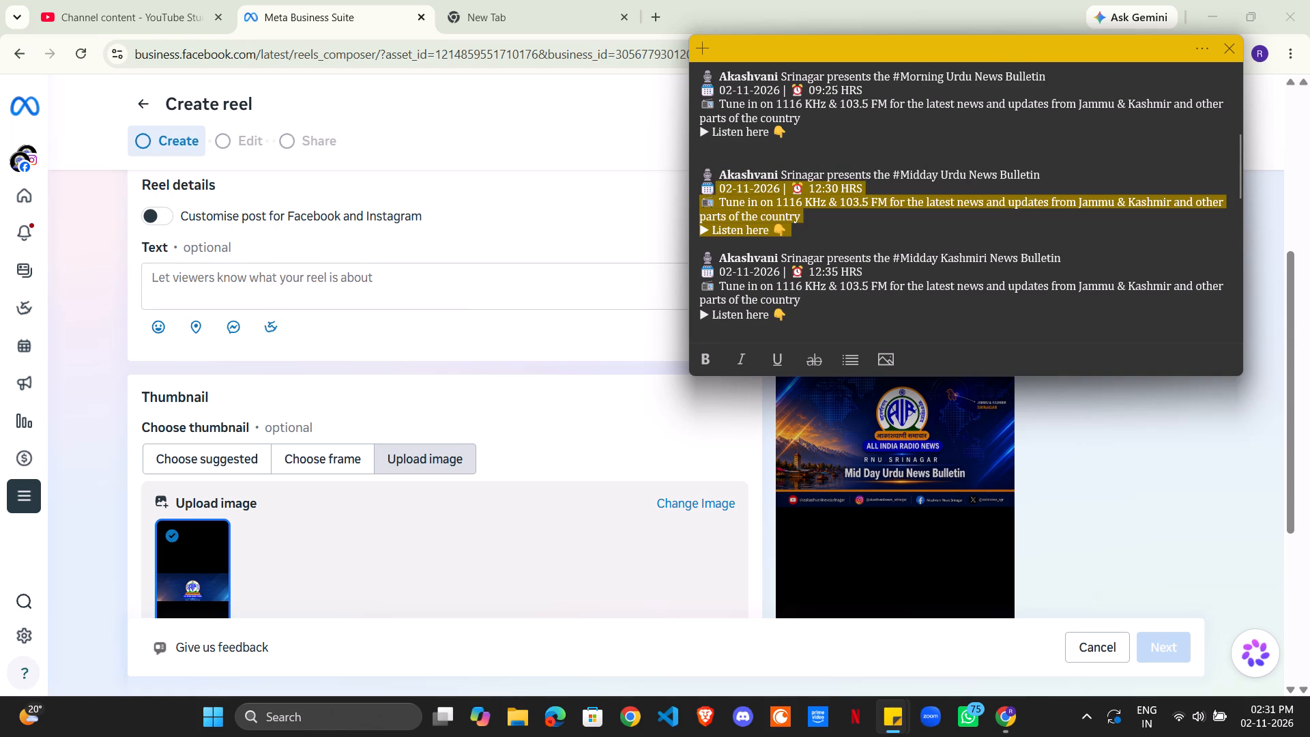
drag(703, 179, 701, 178)
key(ctrl+c)
ctrl+click(274, 280)
key(ctrl+v)
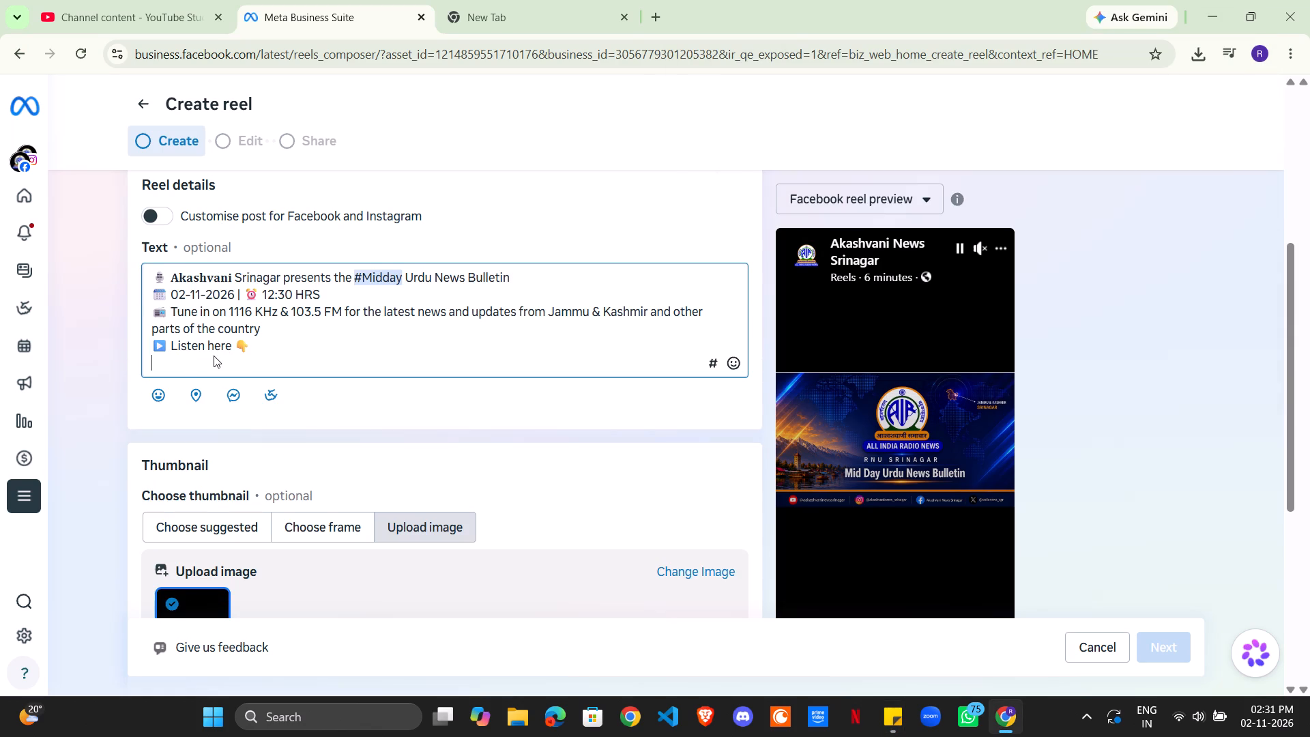
Remove the "Listen here" line from the reel's text and end the caption with a period.
drag(181, 364, 143, 351)
key(BackSpace)
key(BackSpace)
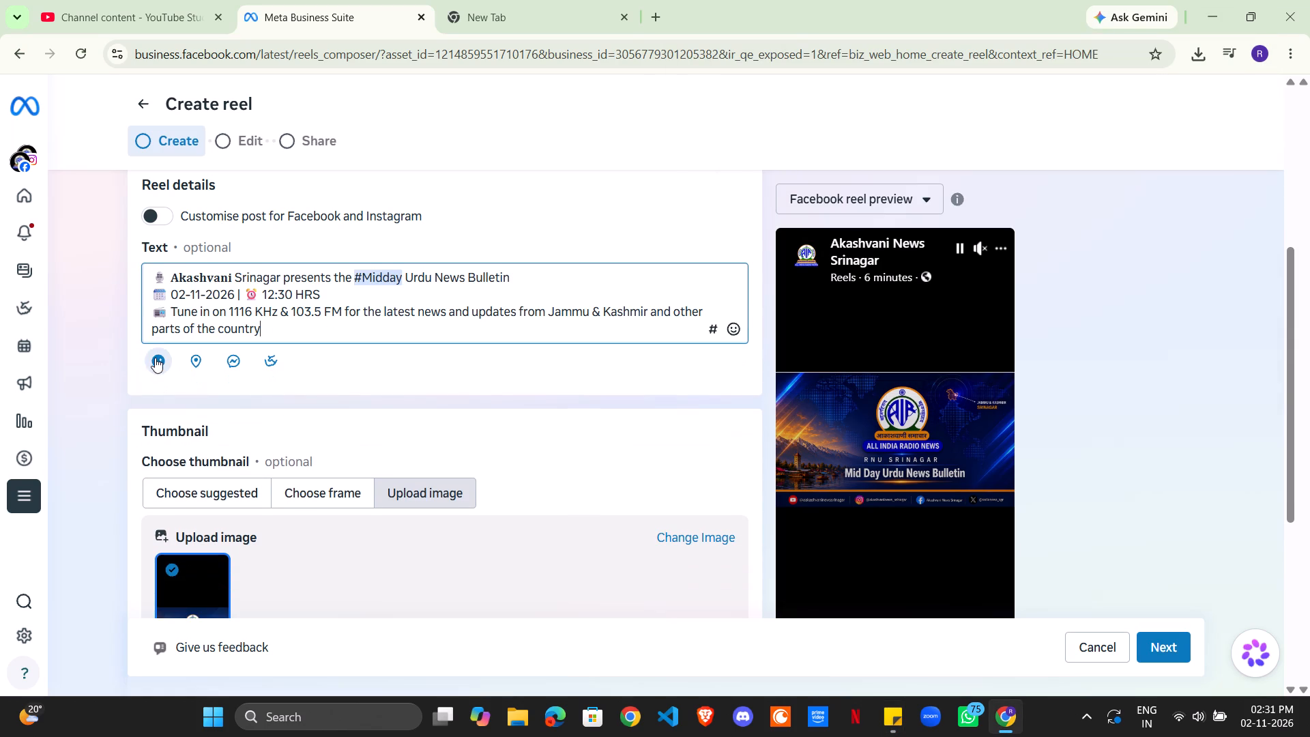
key(period)
Advance the midday Urdu reel past its Create stage.
scroll(633, 484, up, 6)
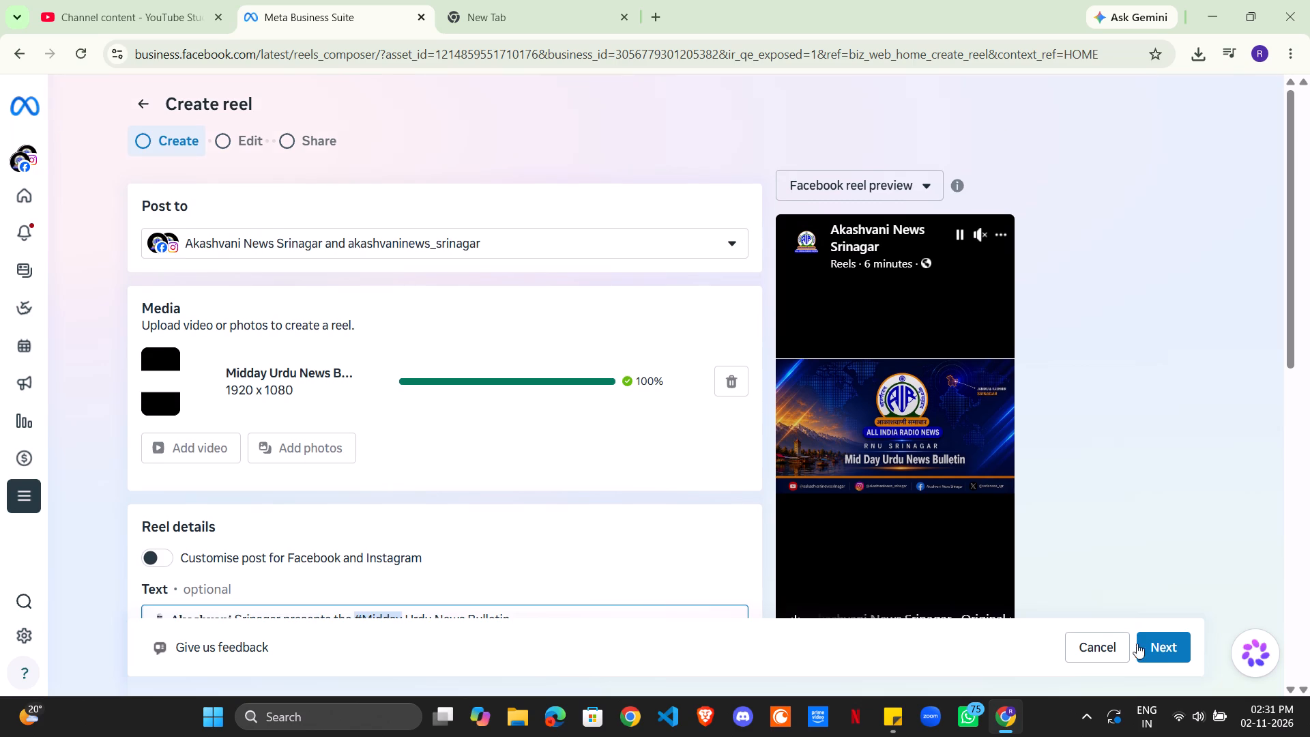
triple_click(1164, 647)
Return to YouTube Studio and publish the midday Urdu bulletin with Public visibility without waiting for the content checks.
click(151, 0)
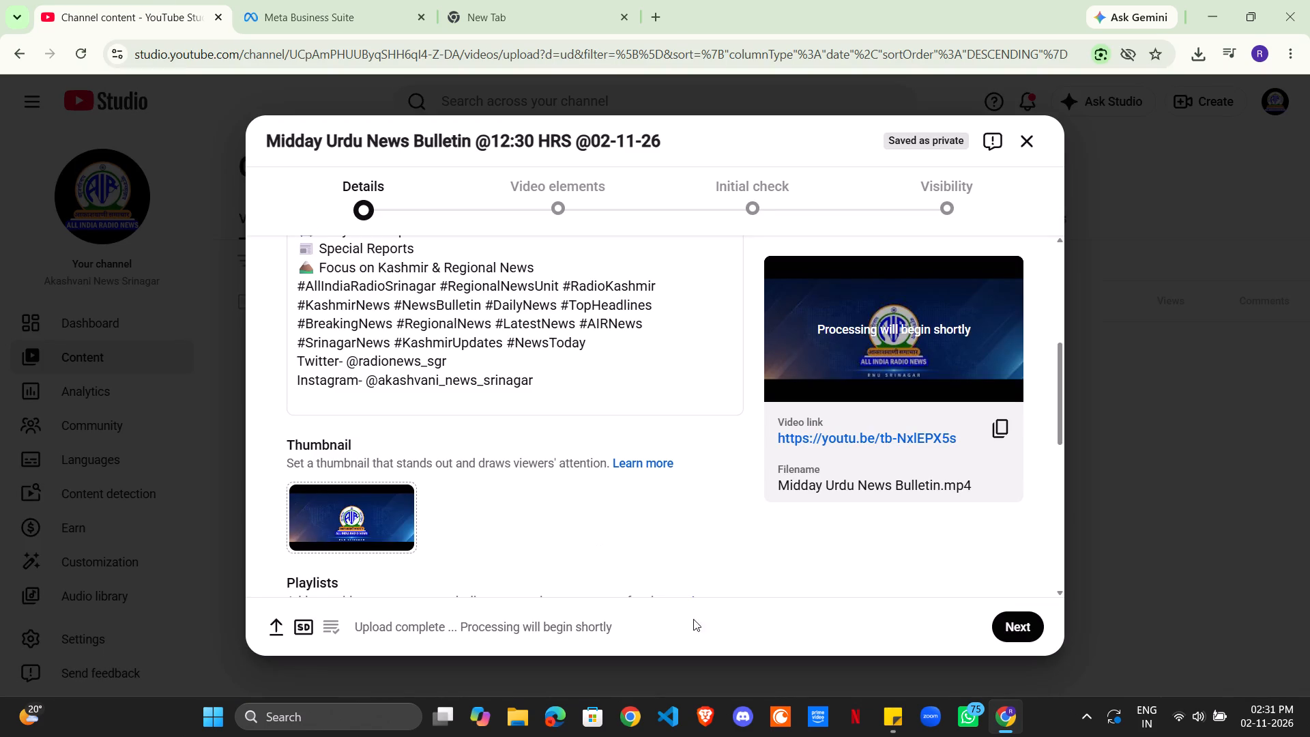
click(1021, 621)
click(1021, 621)
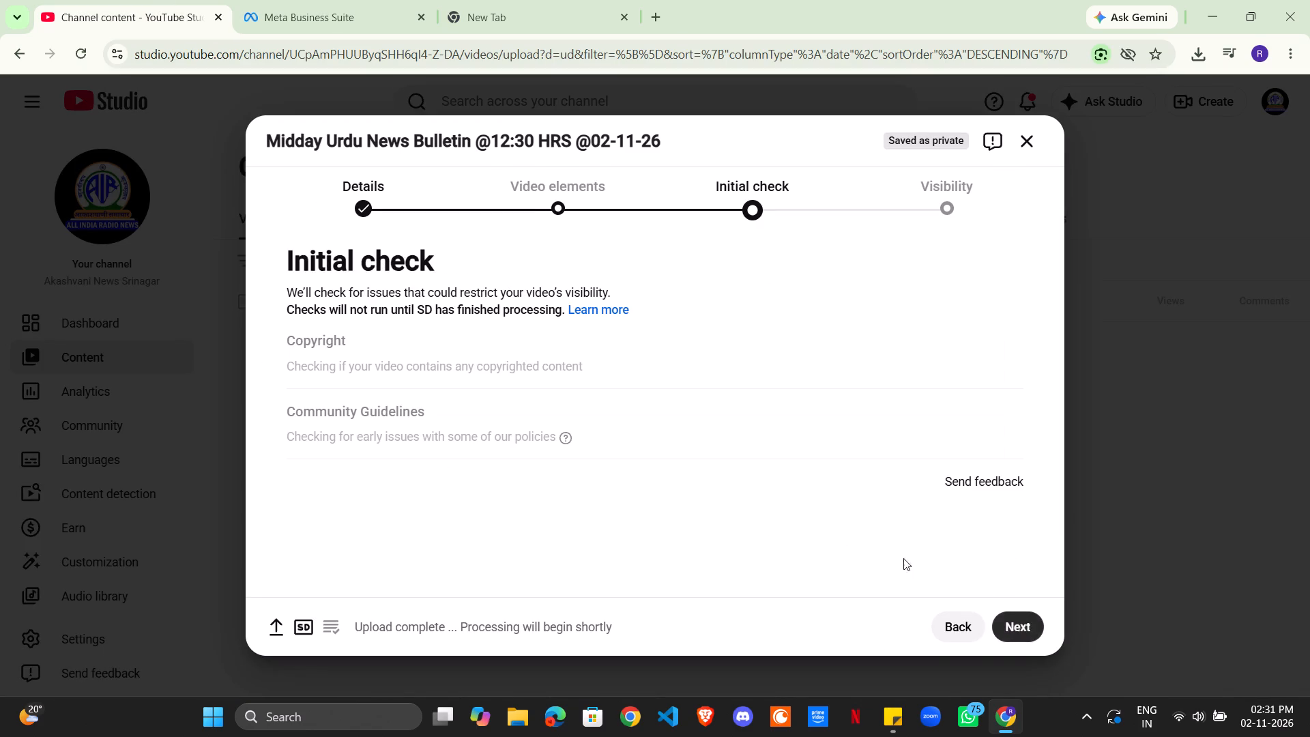
click(1004, 624)
click(348, 480)
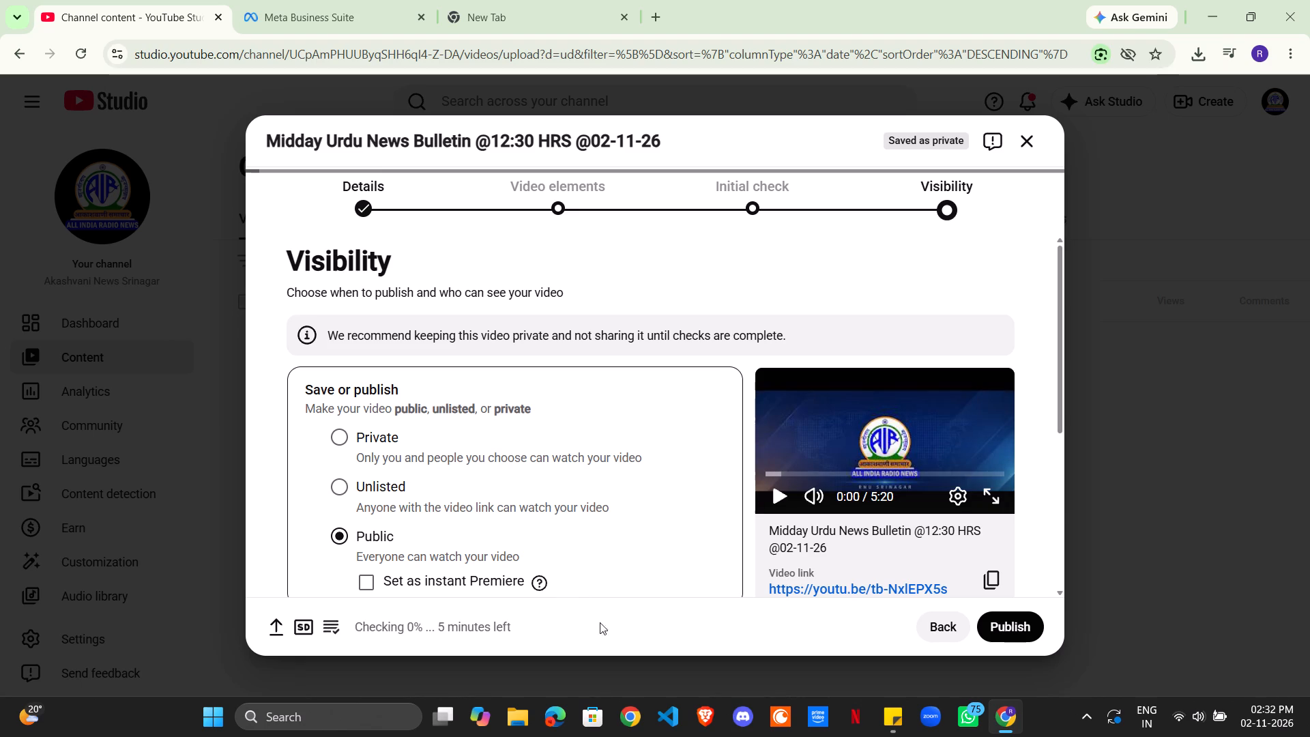
click(1038, 631)
drag(1036, 630, 669, 466)
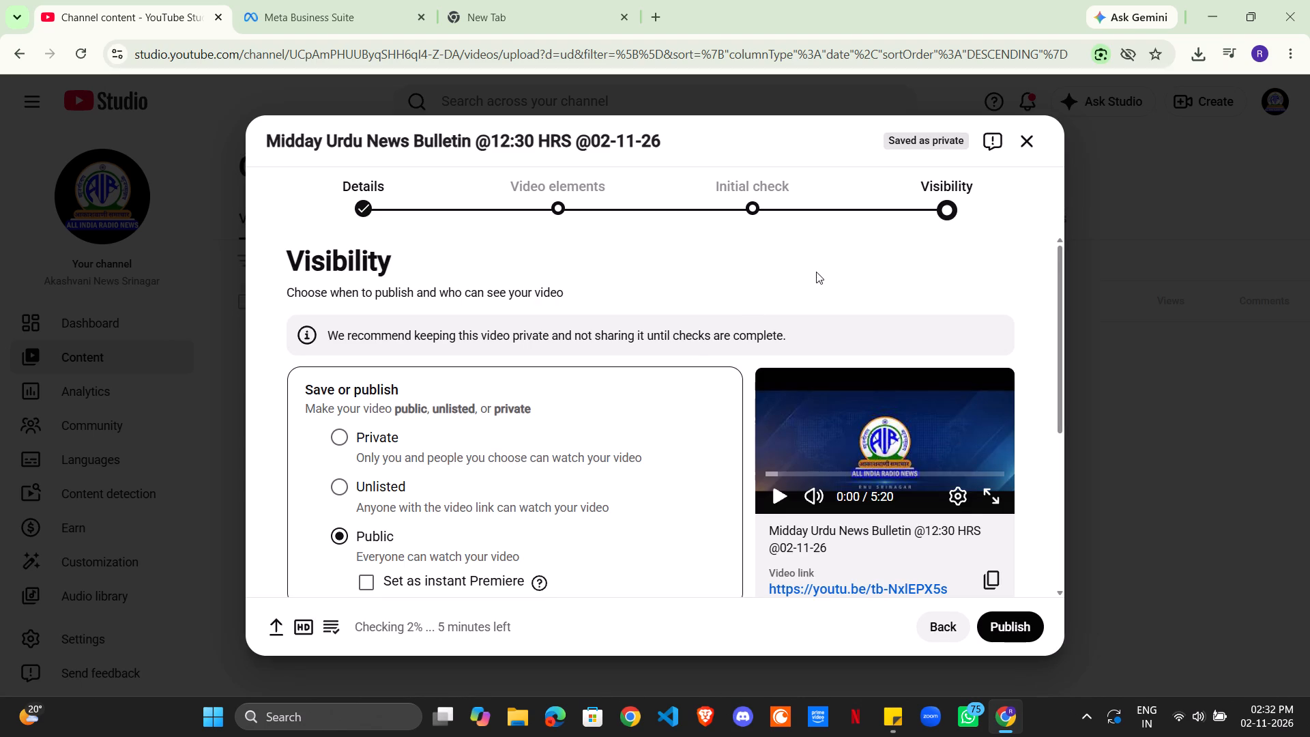
click(816, 272)
click(1023, 626)
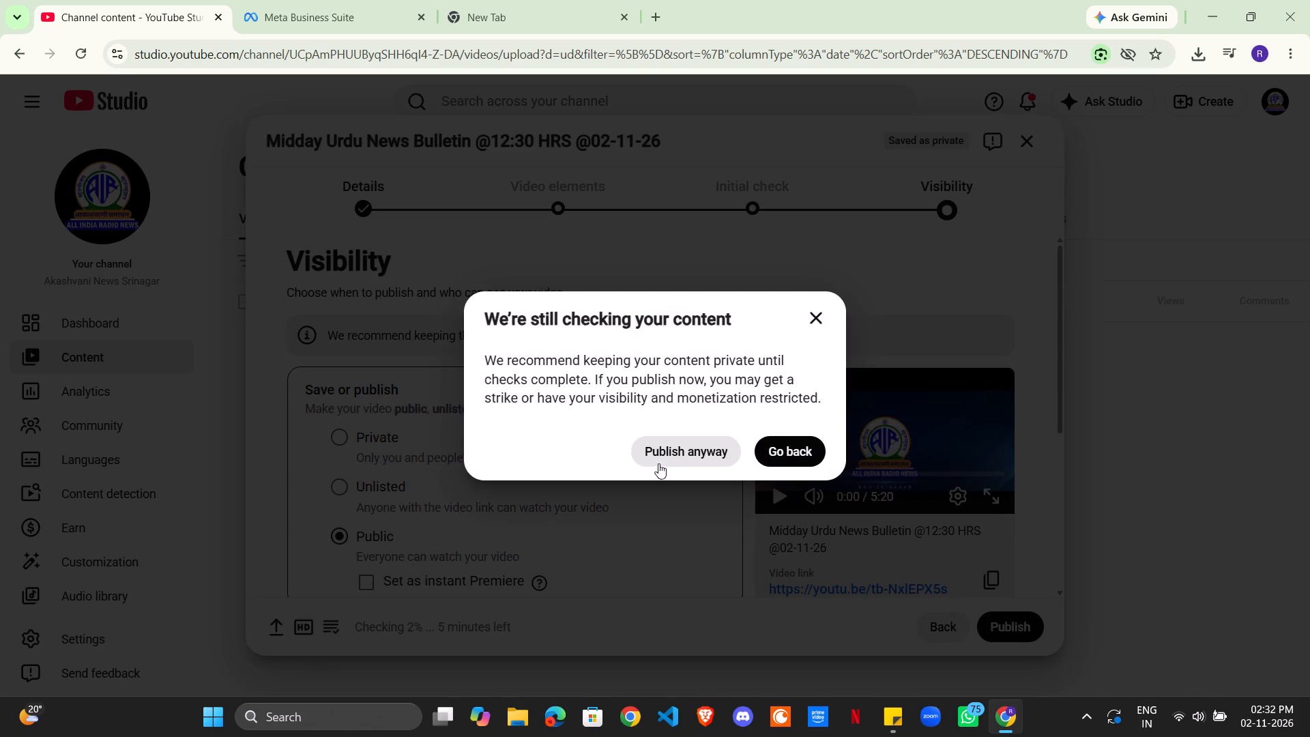
click(647, 450)
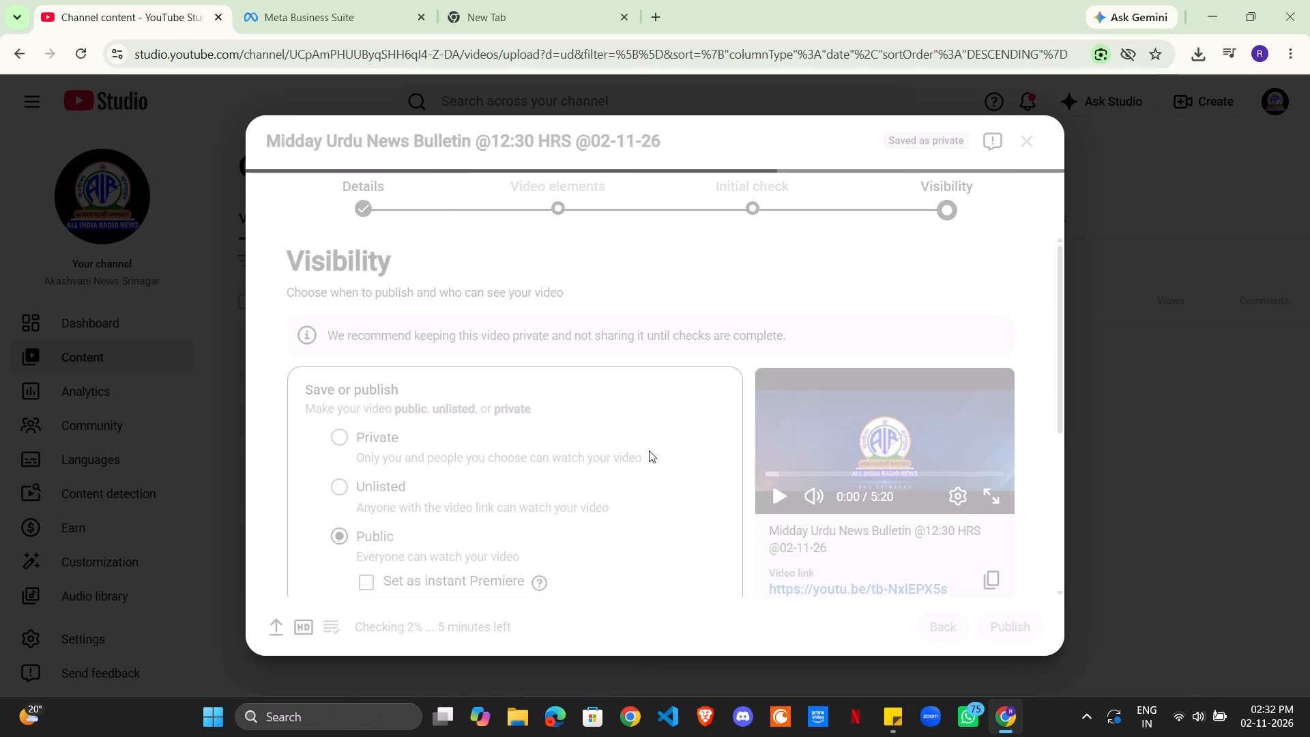
click(474, 358)
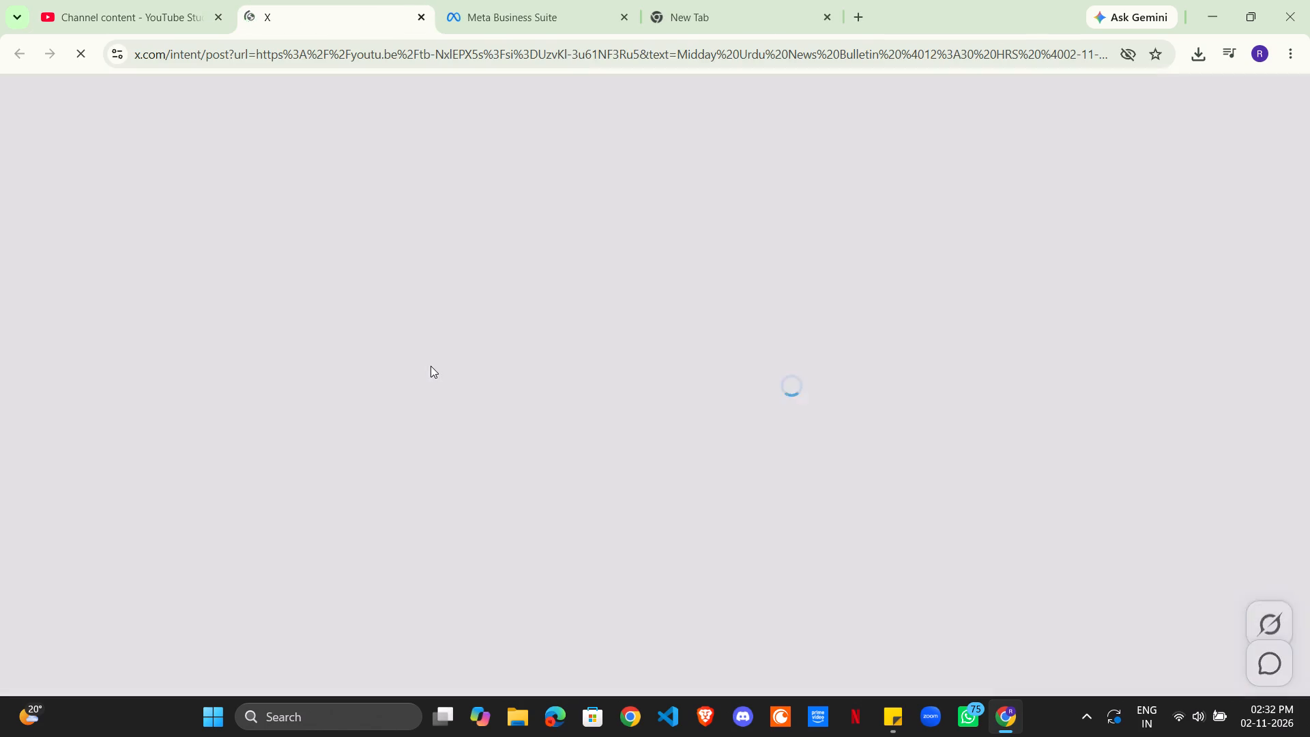
drag(460, 186, 857, 172)
key(ctrl+v)
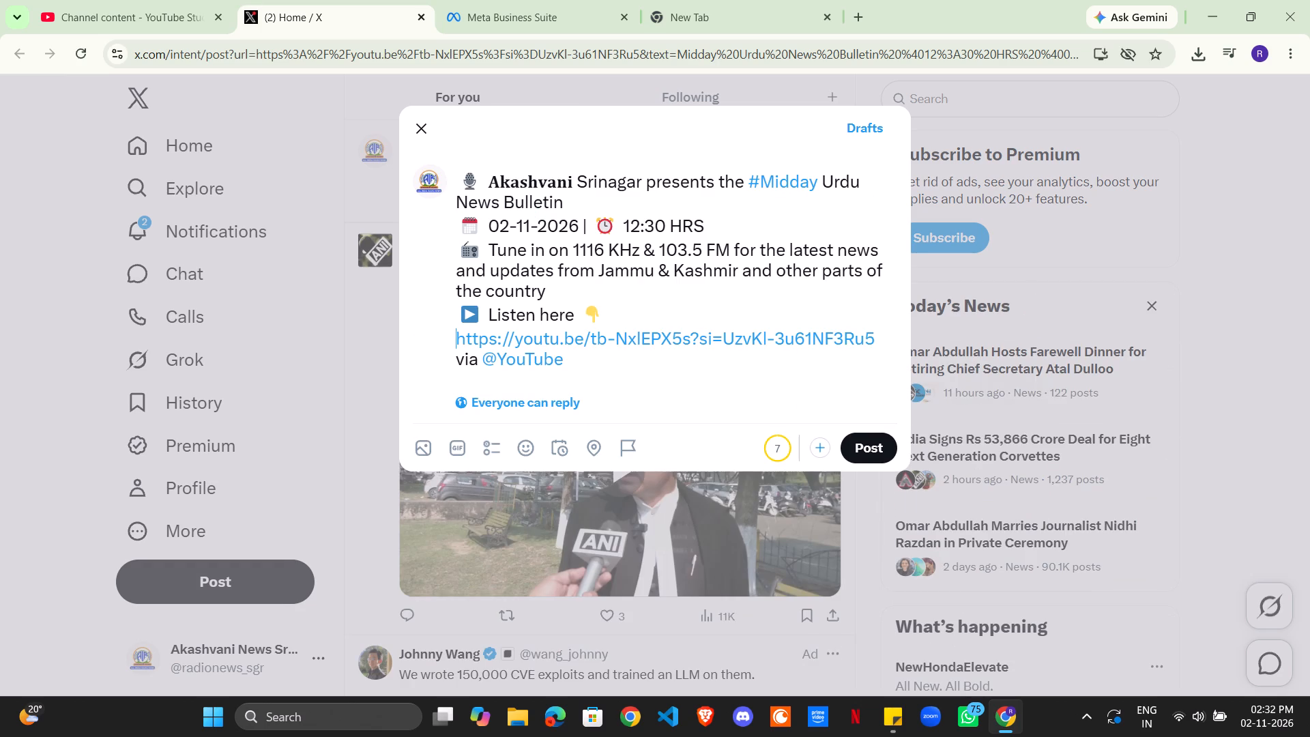
drag(610, 359, 327, 359)
key(BackSpace)
key(BackSpace)
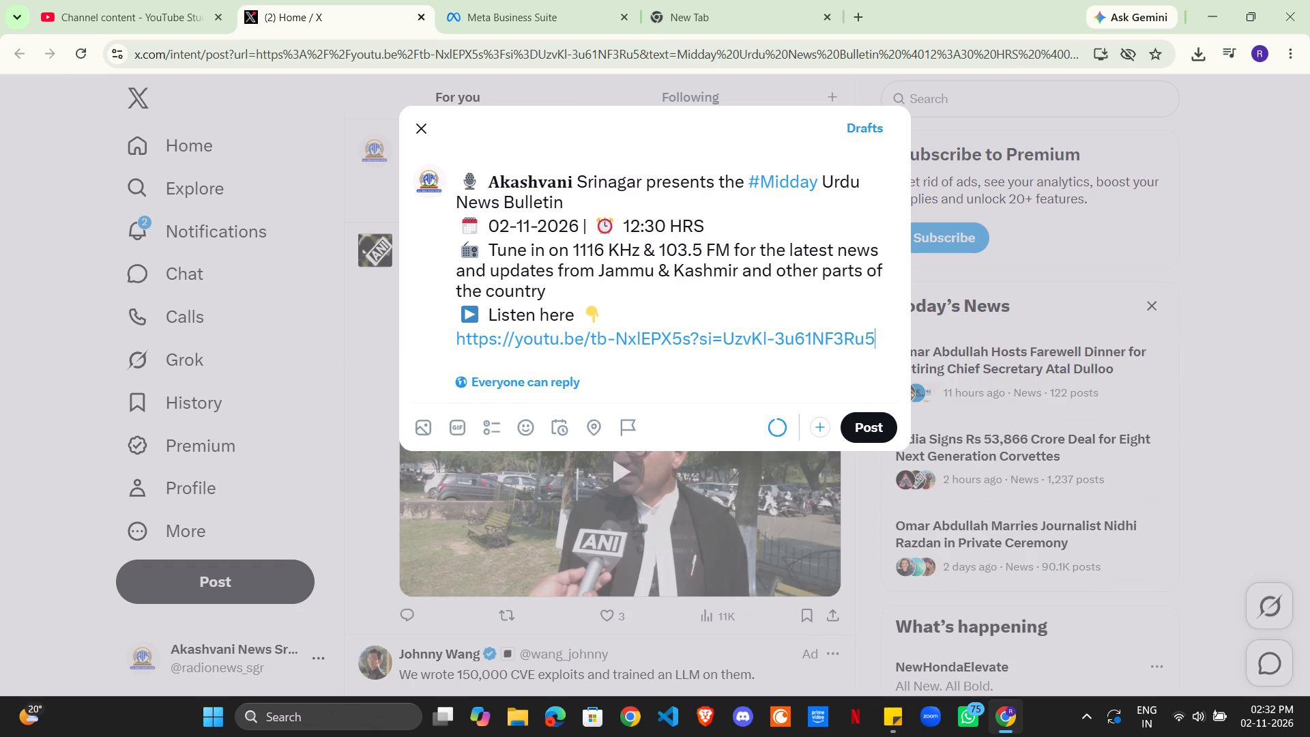
click(876, 423)
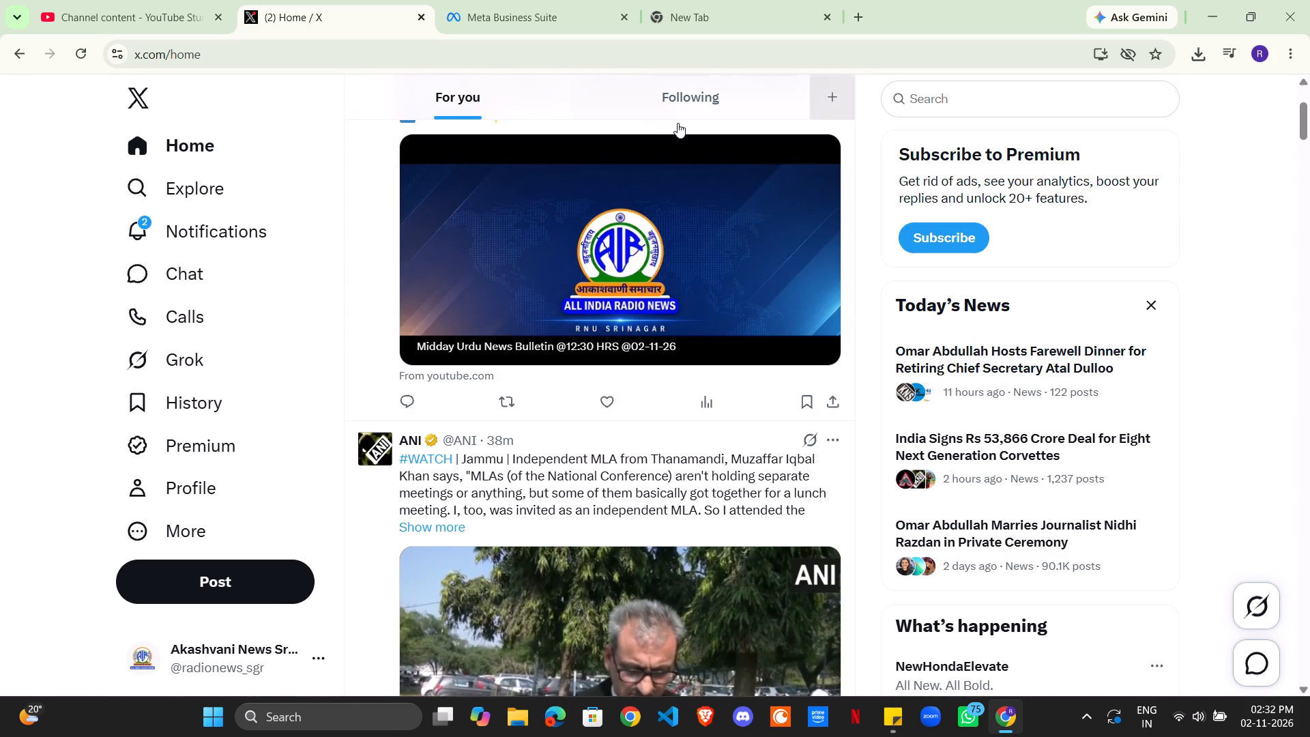
Return to YouTube Studio, dismiss the published-video notice and upload the Mid Day KASHMIRI News Bulletin video file from the desktop.
click(128, 0)
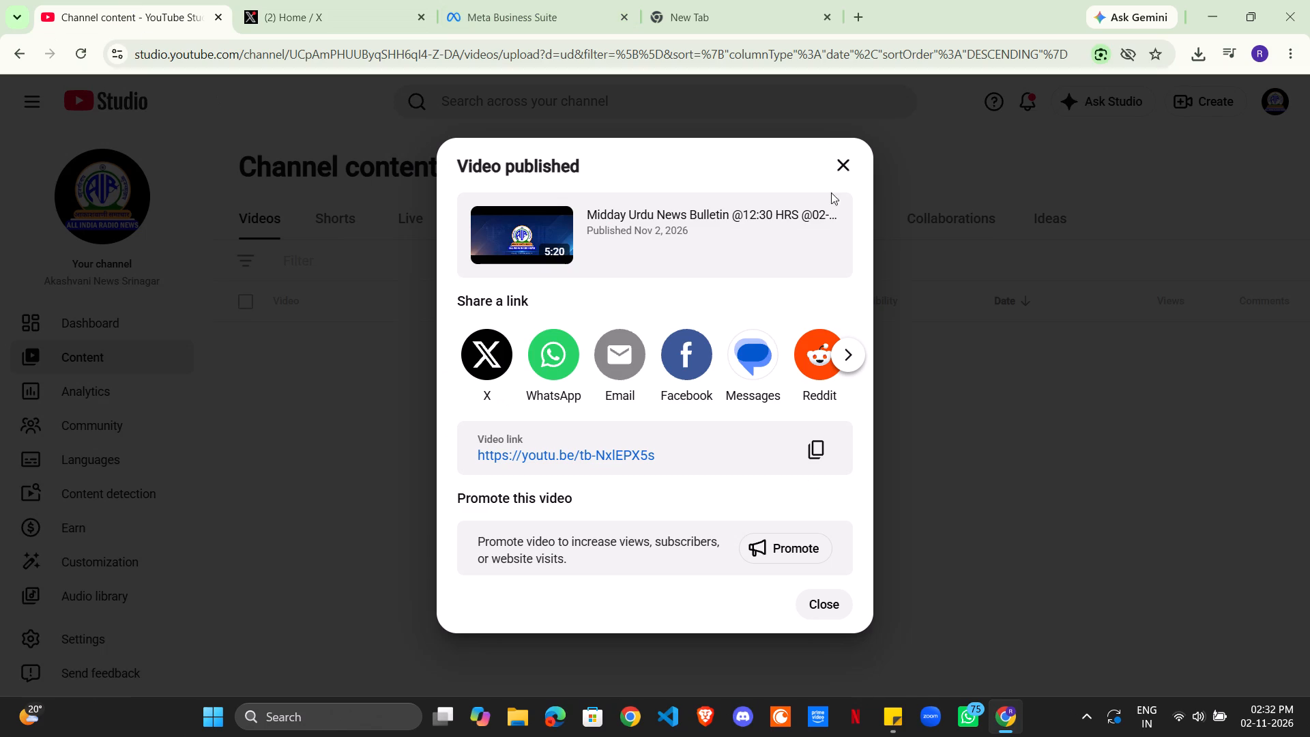
click(851, 163)
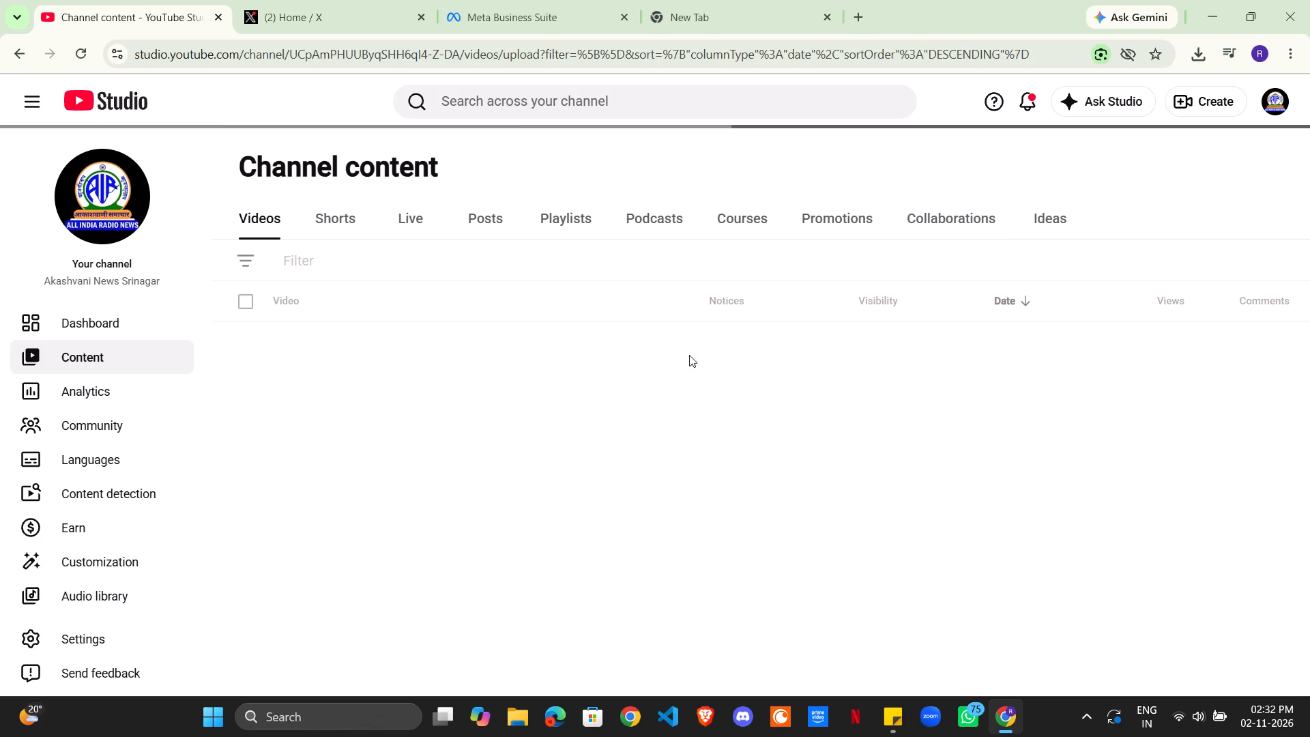
click(1217, 97)
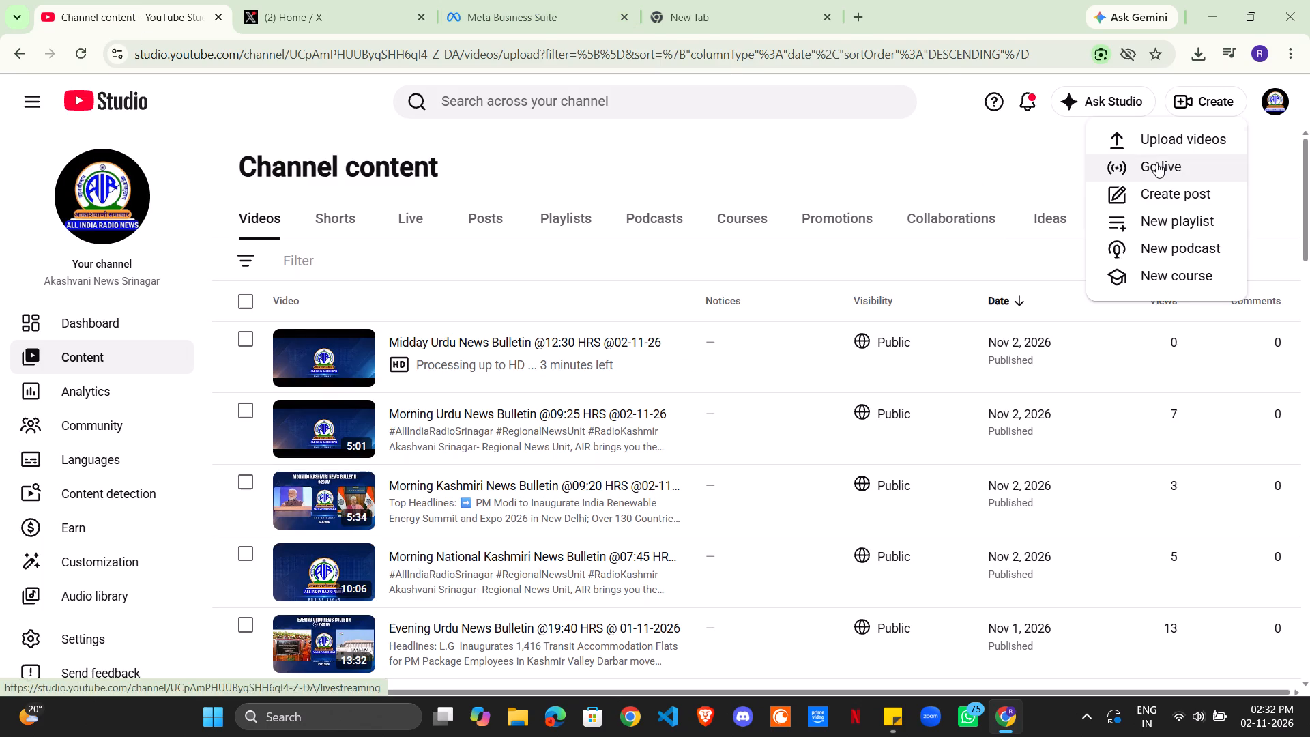
click(1161, 140)
drag(967, 15, 1091, 59)
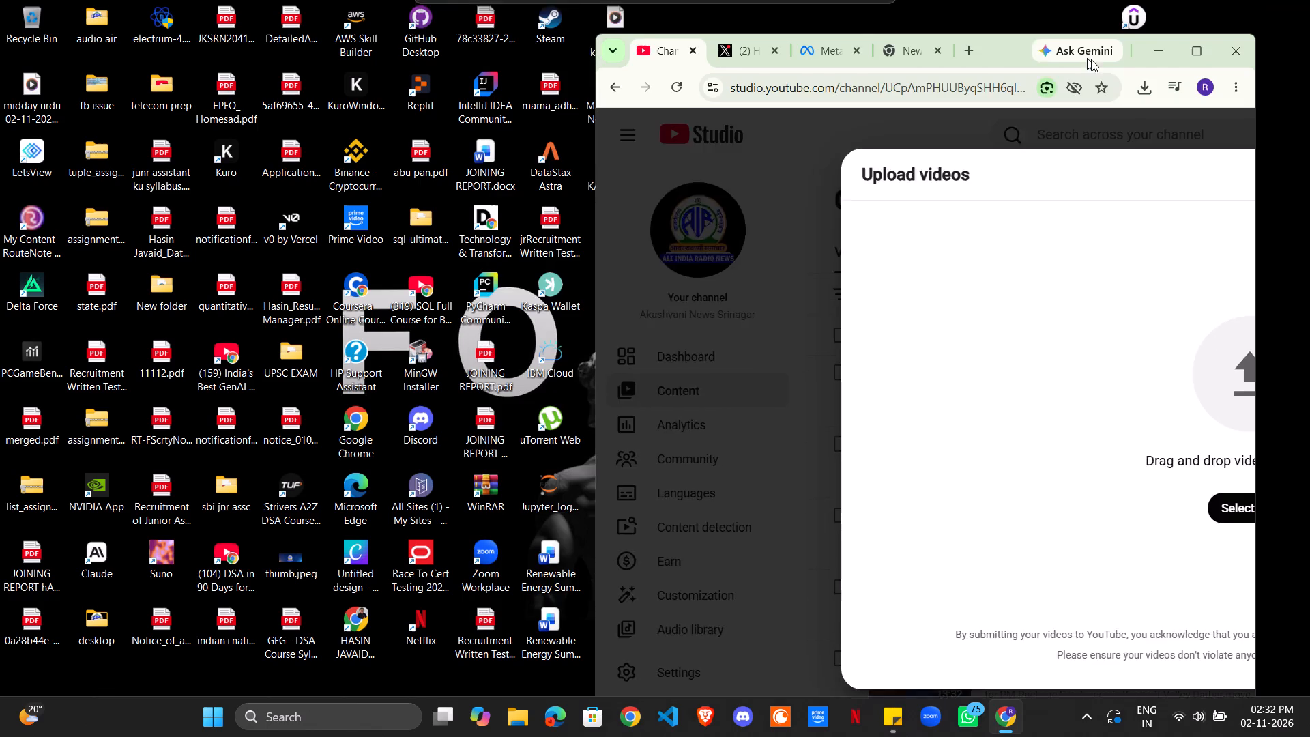
drag(1091, 59, 1092, 59)
drag(1012, 55, 1017, 56)
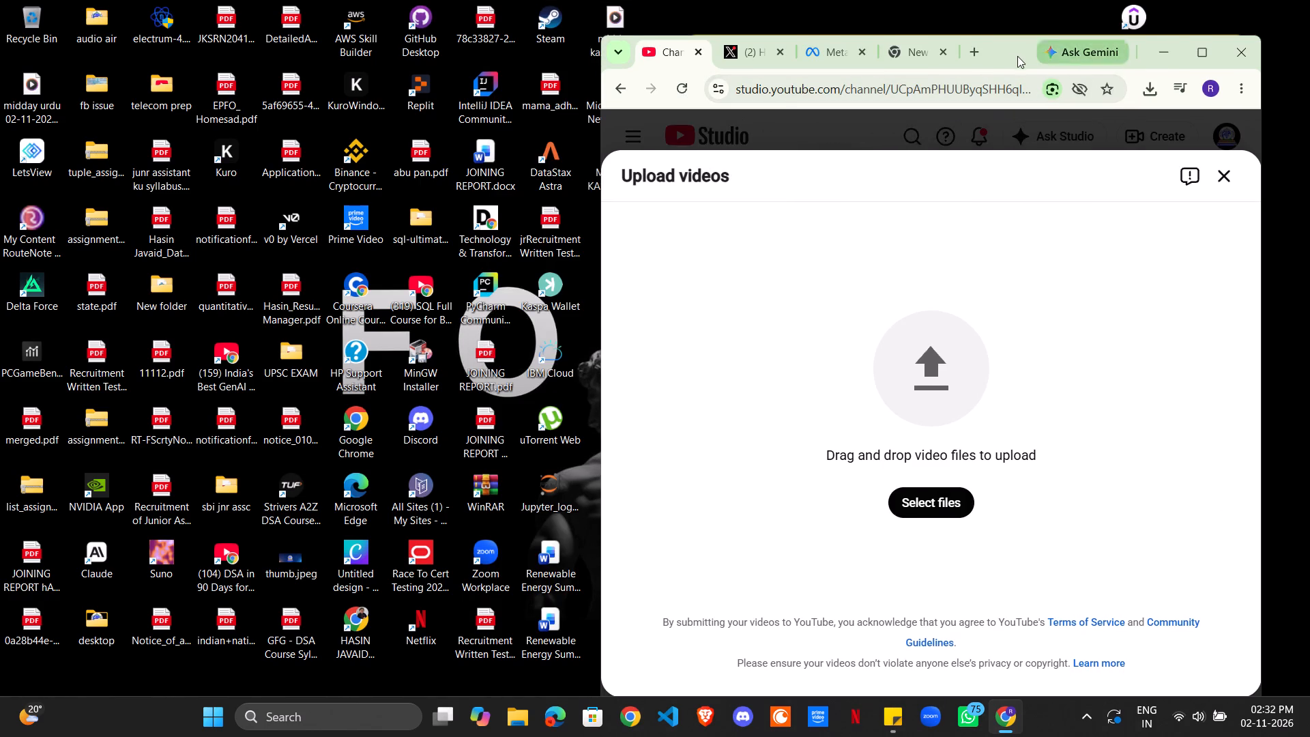
drag(1017, 56, 1077, 57)
drag(613, 164, 691, 211)
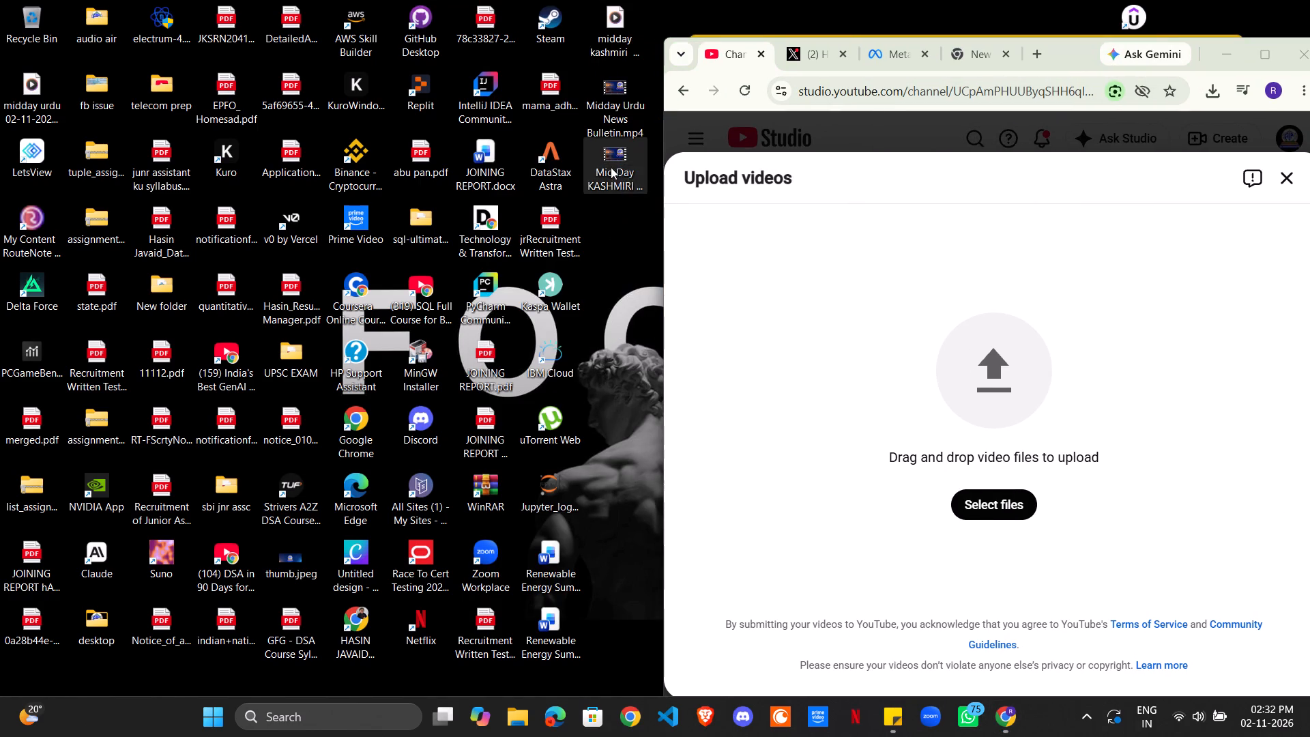
drag(611, 167, 982, 360)
Switch to Meta Business Suite, dismiss the finished Urdu reel's notices and return to the Planner in a full-size window.
click(891, 63)
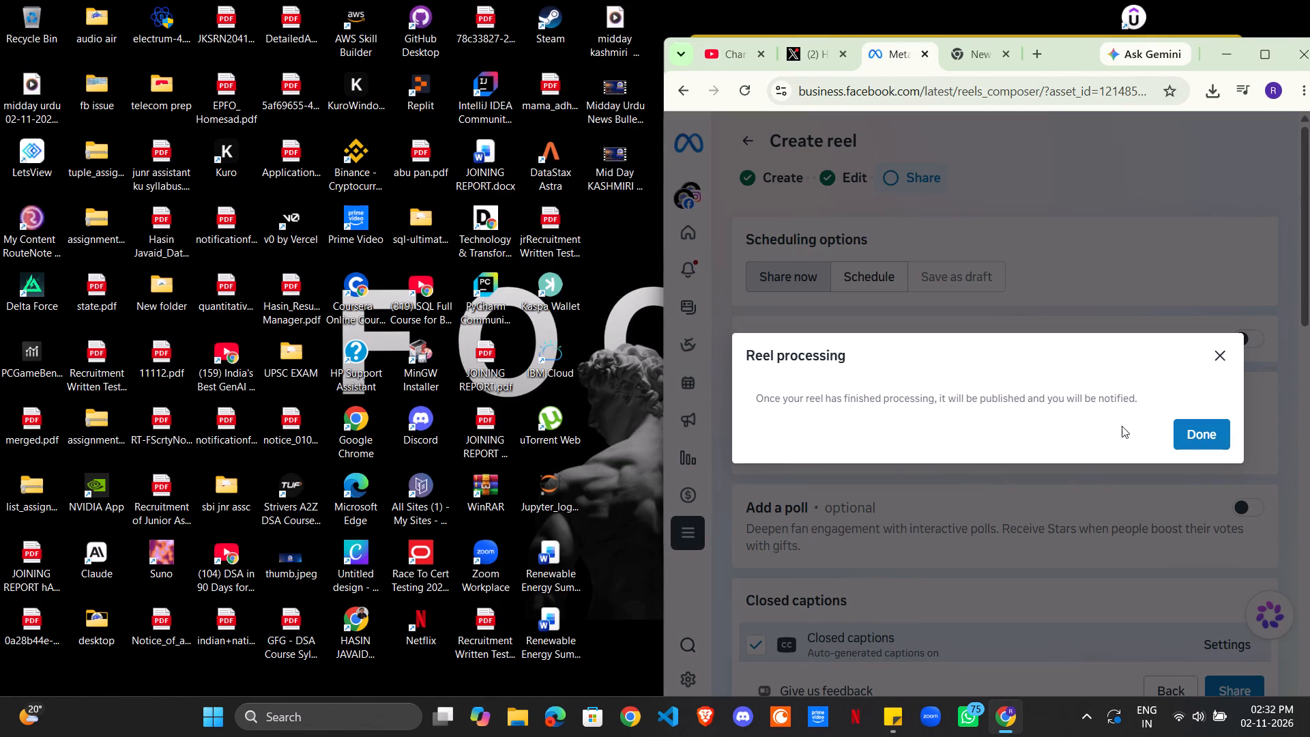
click(1190, 426)
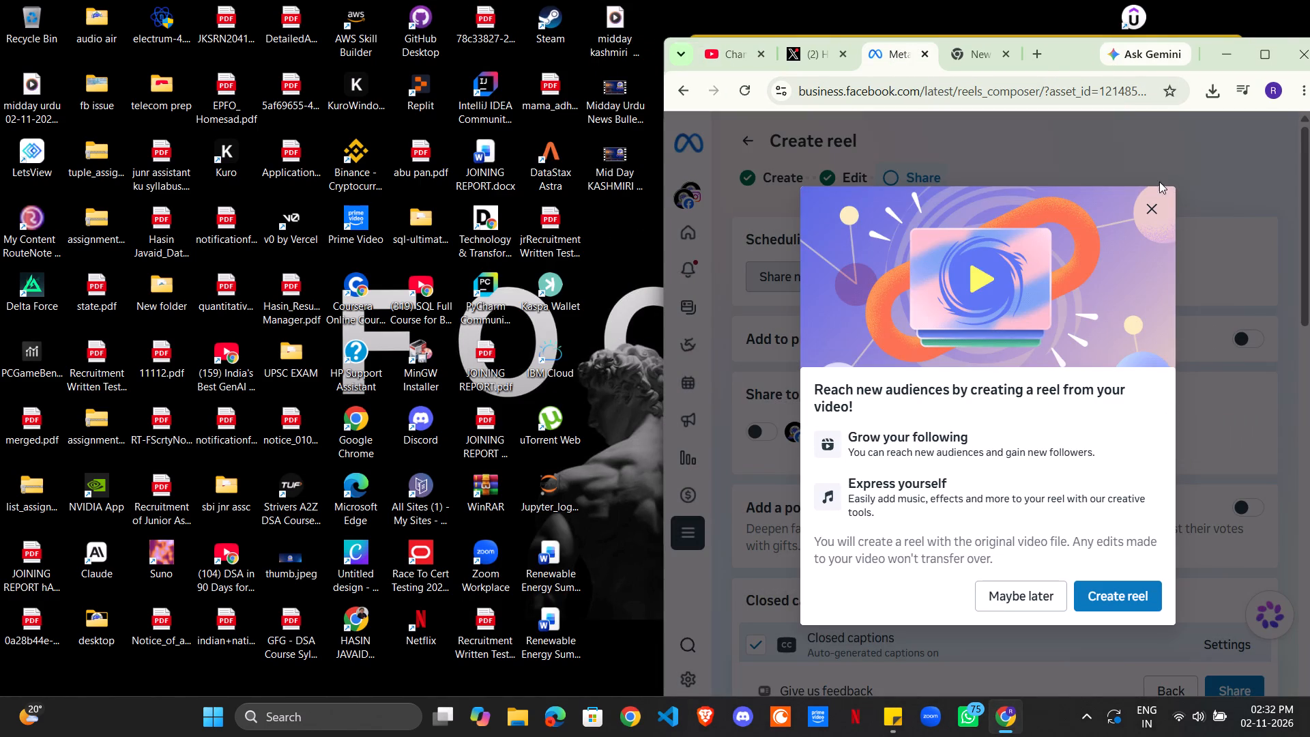
click(1157, 206)
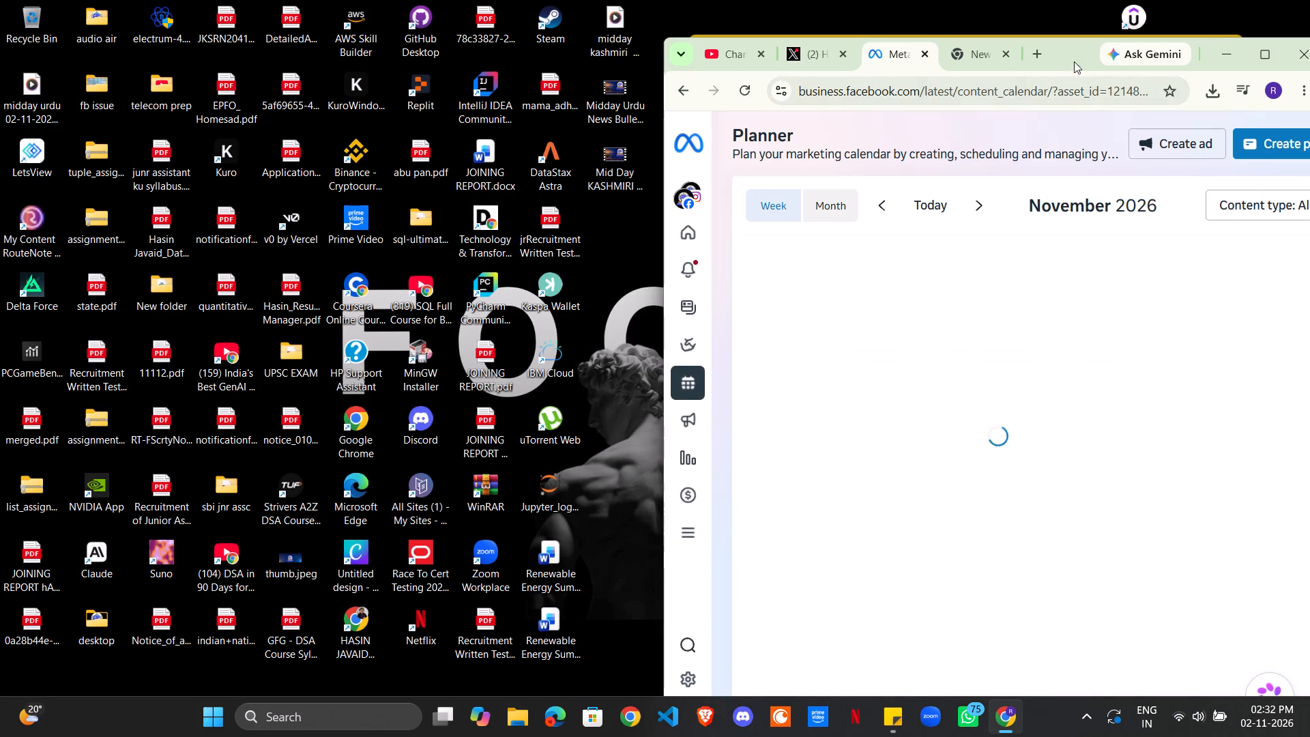
drag(1075, 61, 939, 54)
drag(949, 46, 877, 0)
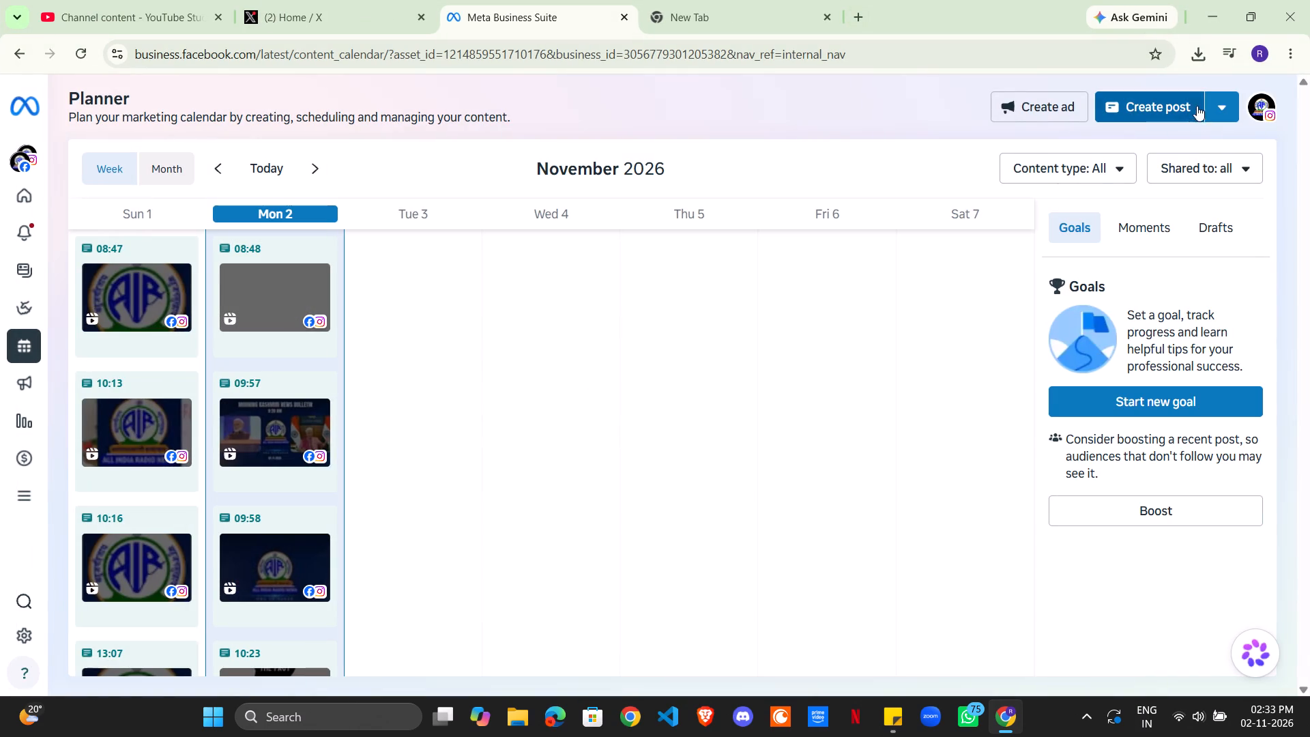
Start a new reel with the desktop file Mid Day KASHMIRI News Bulletin.mp4 and mute its preview.
click(1215, 114)
click(1133, 182)
drag(982, 9, 1033, 59)
click(845, 395)
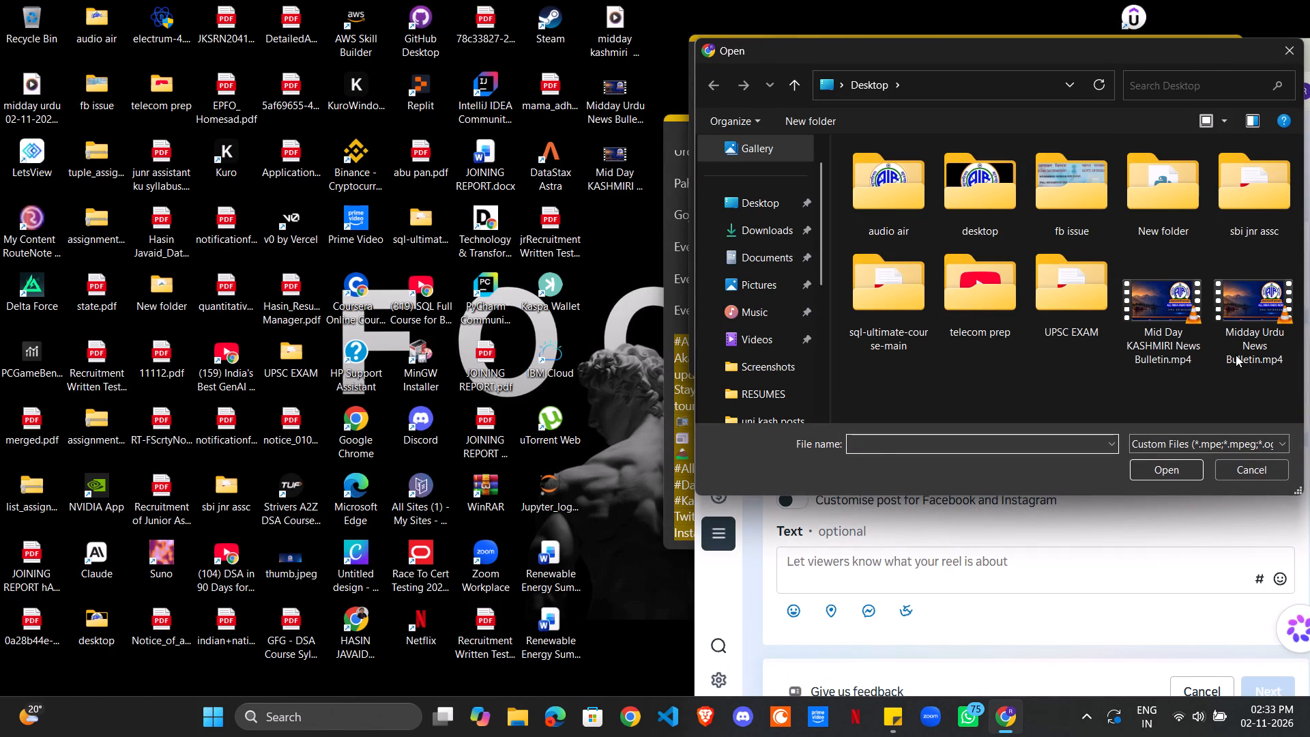
click(1154, 353)
click(1227, 348)
click(1152, 345)
click(1172, 470)
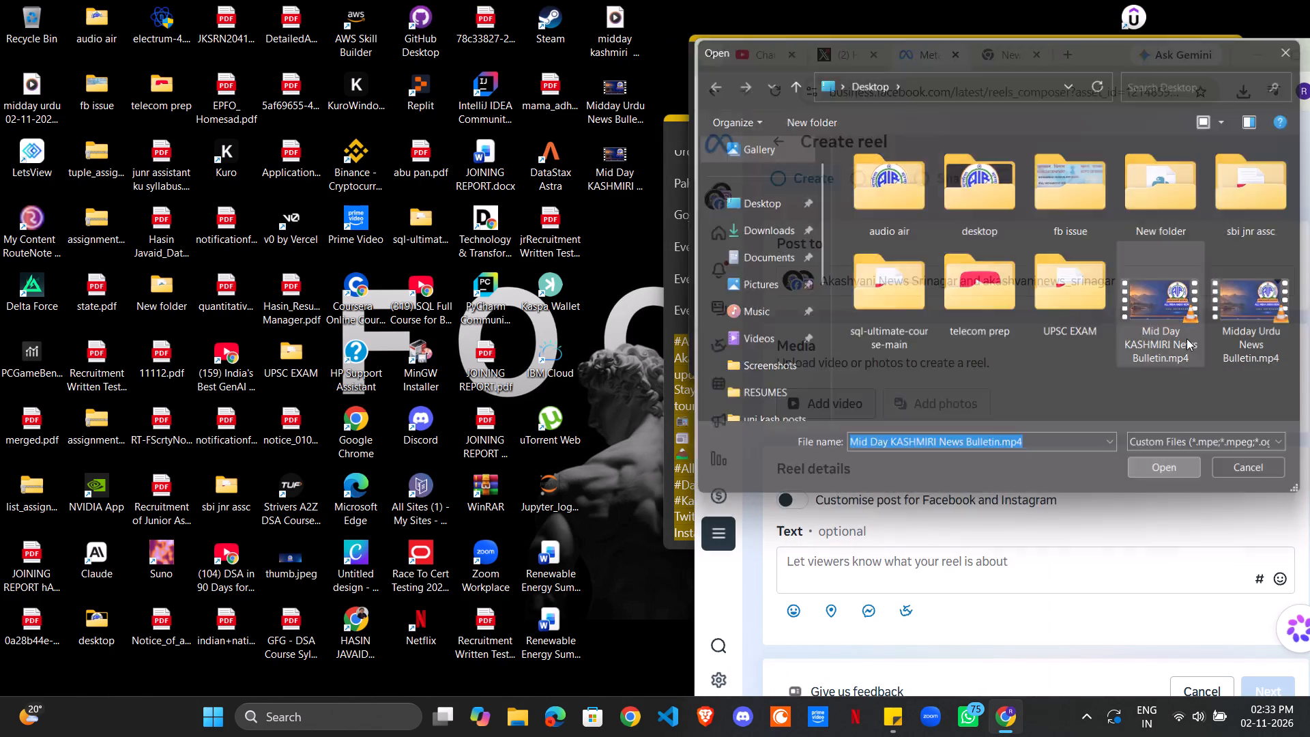
drag(1115, 57, 993, 0)
scroll(686, 382, down, 4)
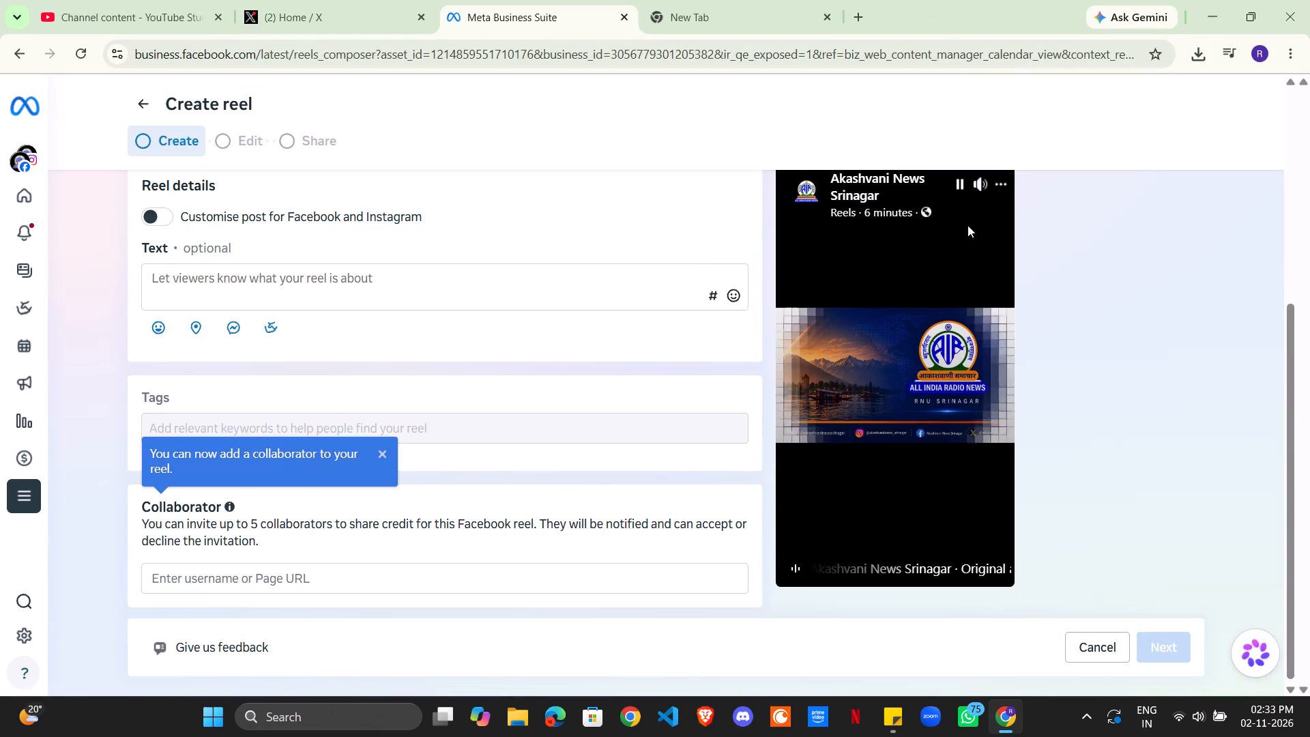
click(980, 179)
Switch to YouTube Studio and fill the Kashmiri video's description with the standard #AllIndiaRadioSrinagar text copied from Sticky Notes.
click(174, 0)
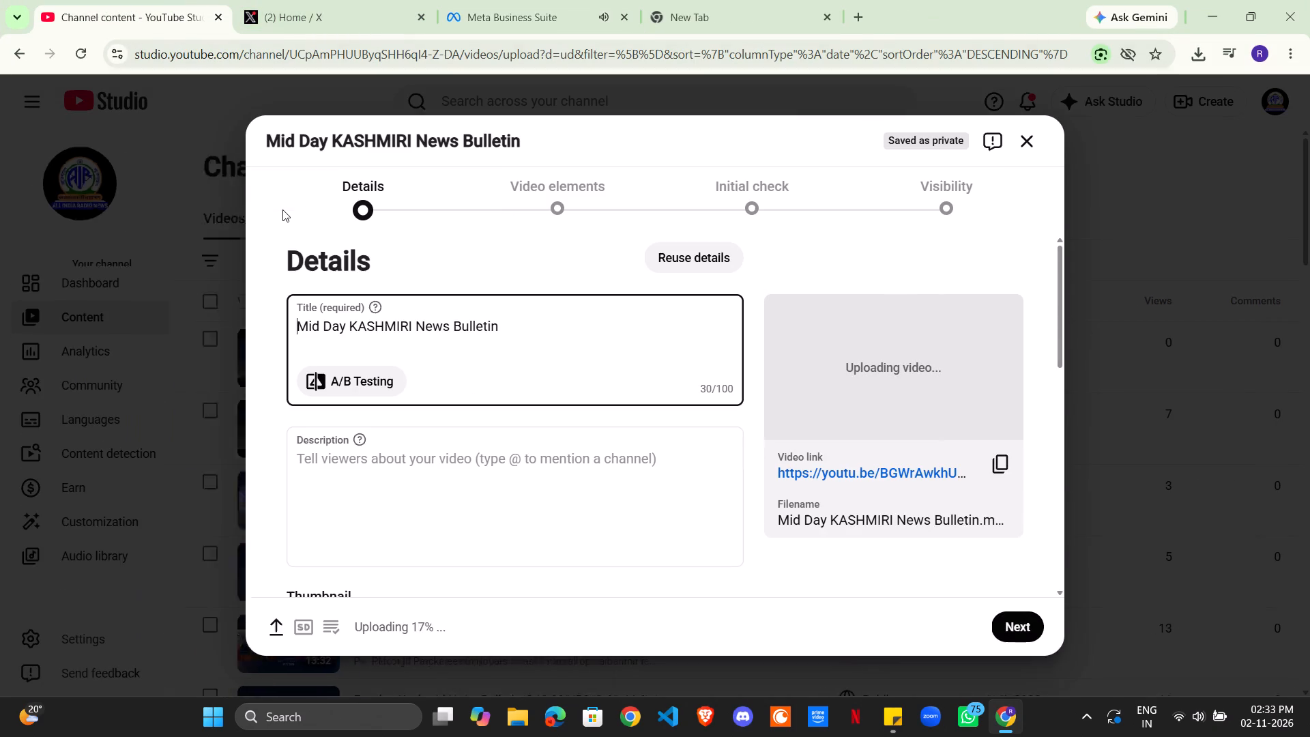
click(900, 724)
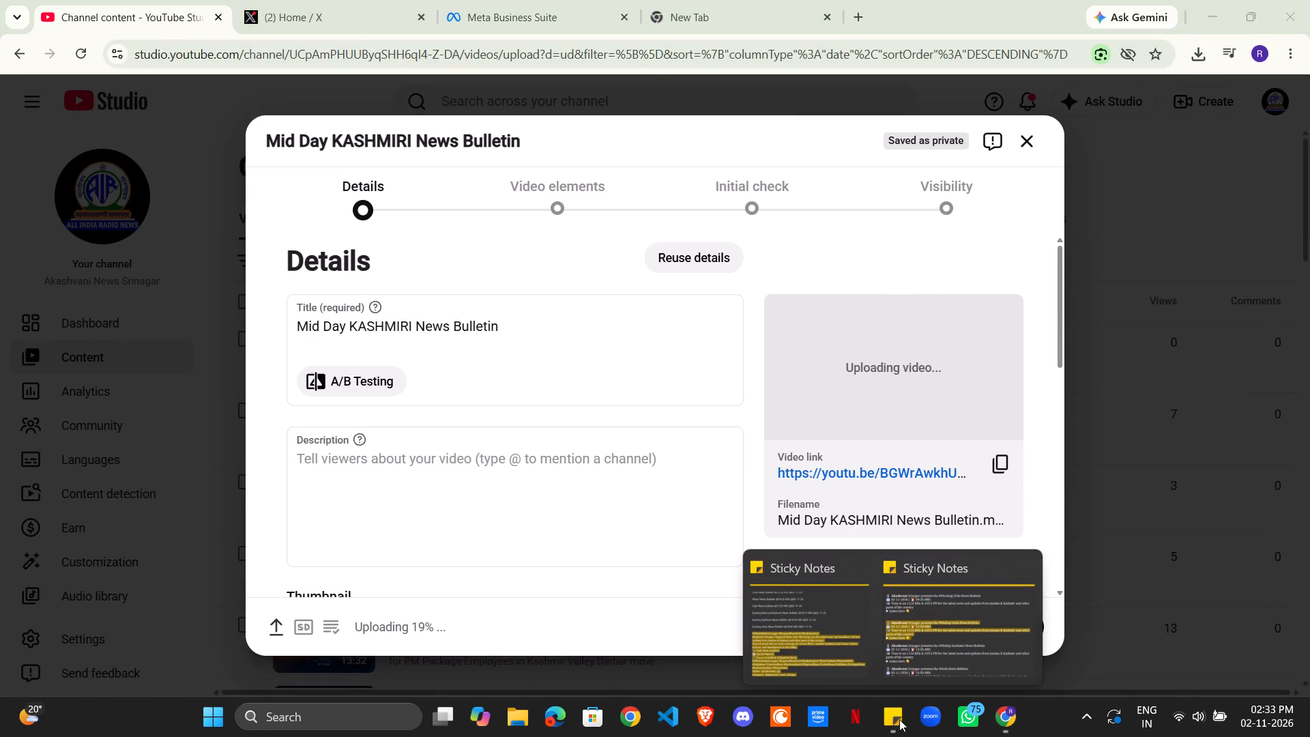
click(912, 661)
drag(813, 317, 748, 286)
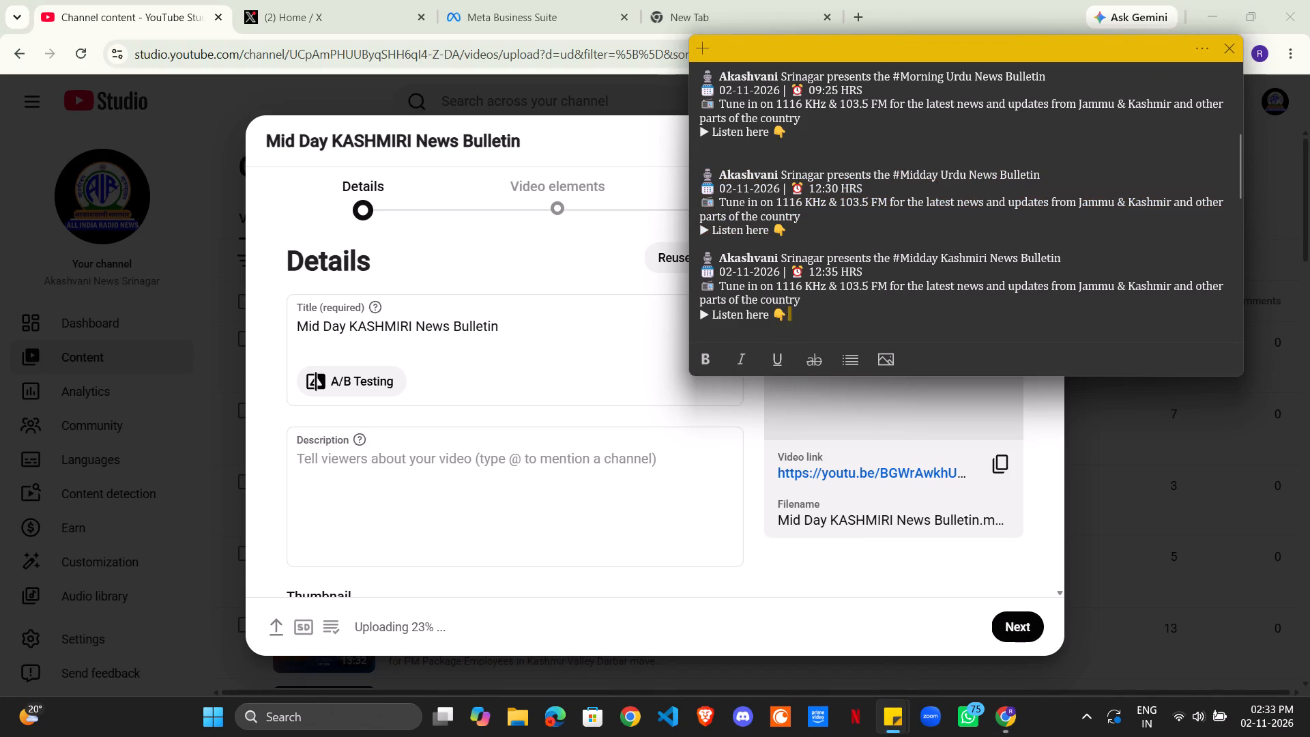
drag(748, 286, 688, 256)
click(893, 712)
click(801, 618)
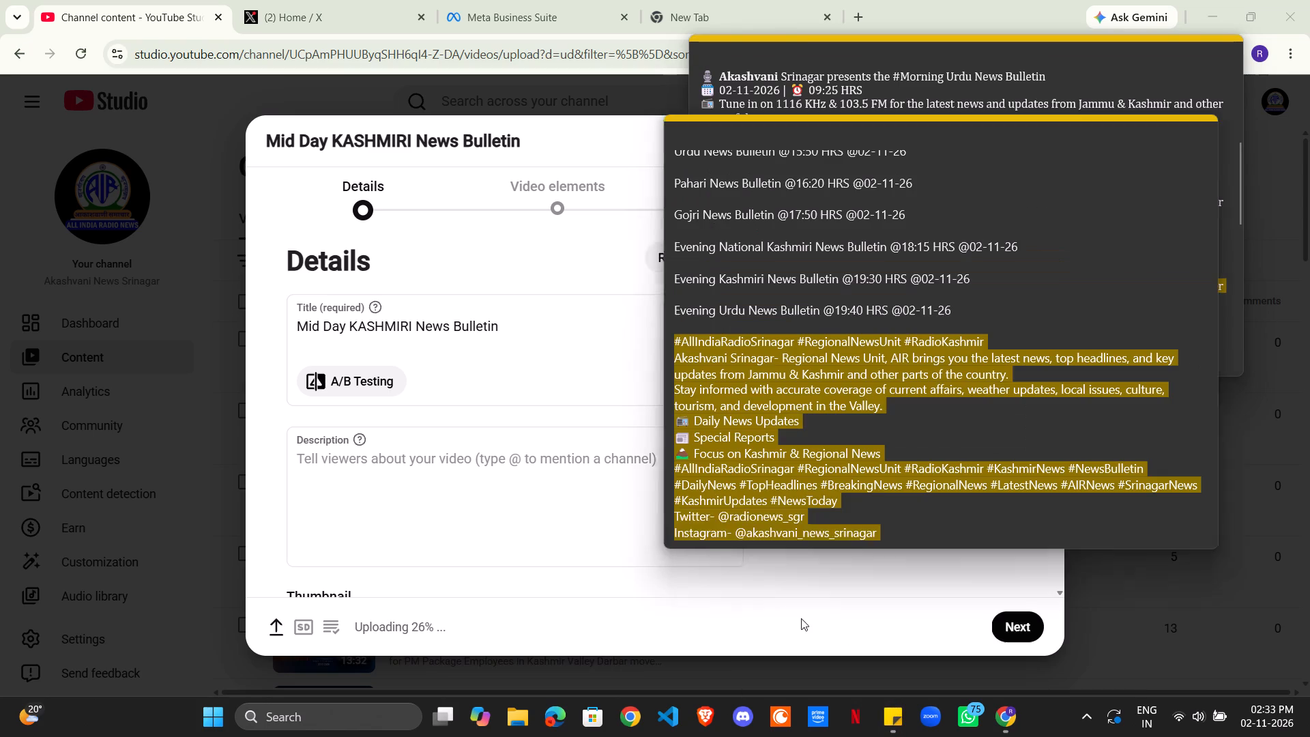
key(ctrl+c)
ctrl+click(431, 482)
key(ctrl+v)
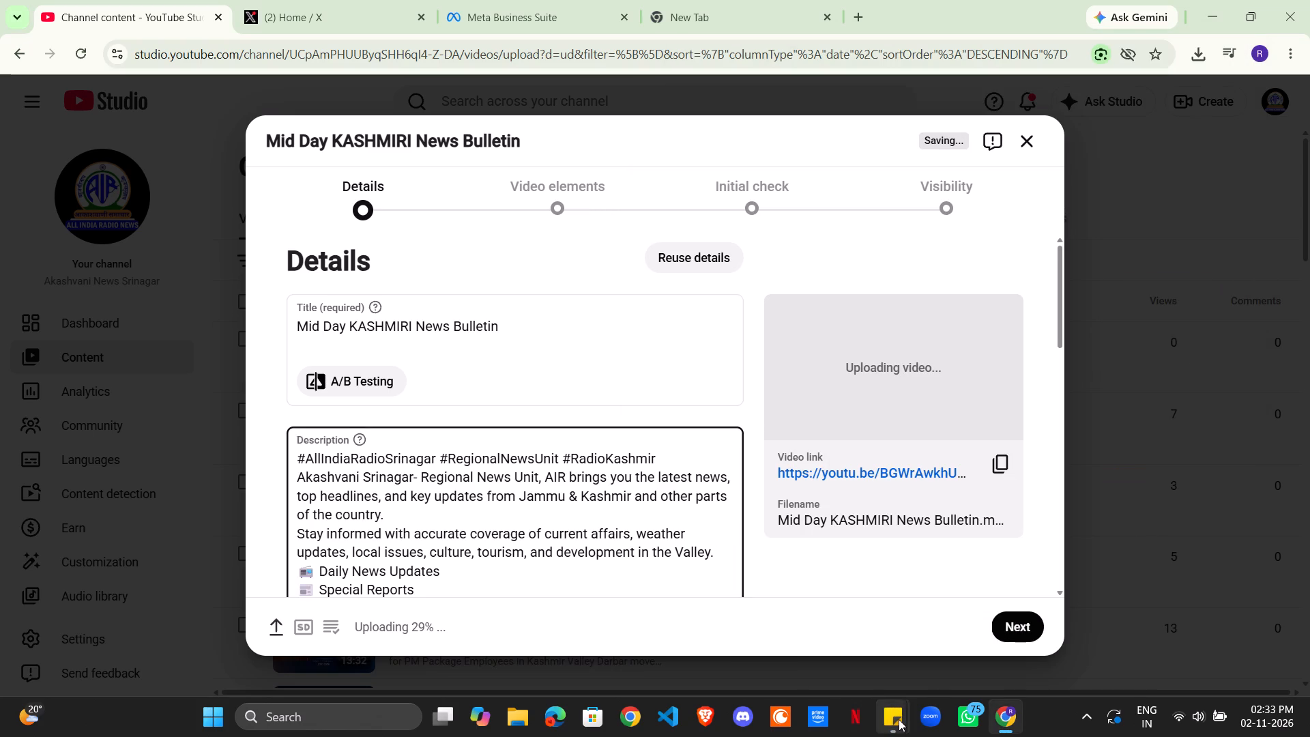
click(899, 719)
click(802, 633)
scroll(841, 311, up, 3)
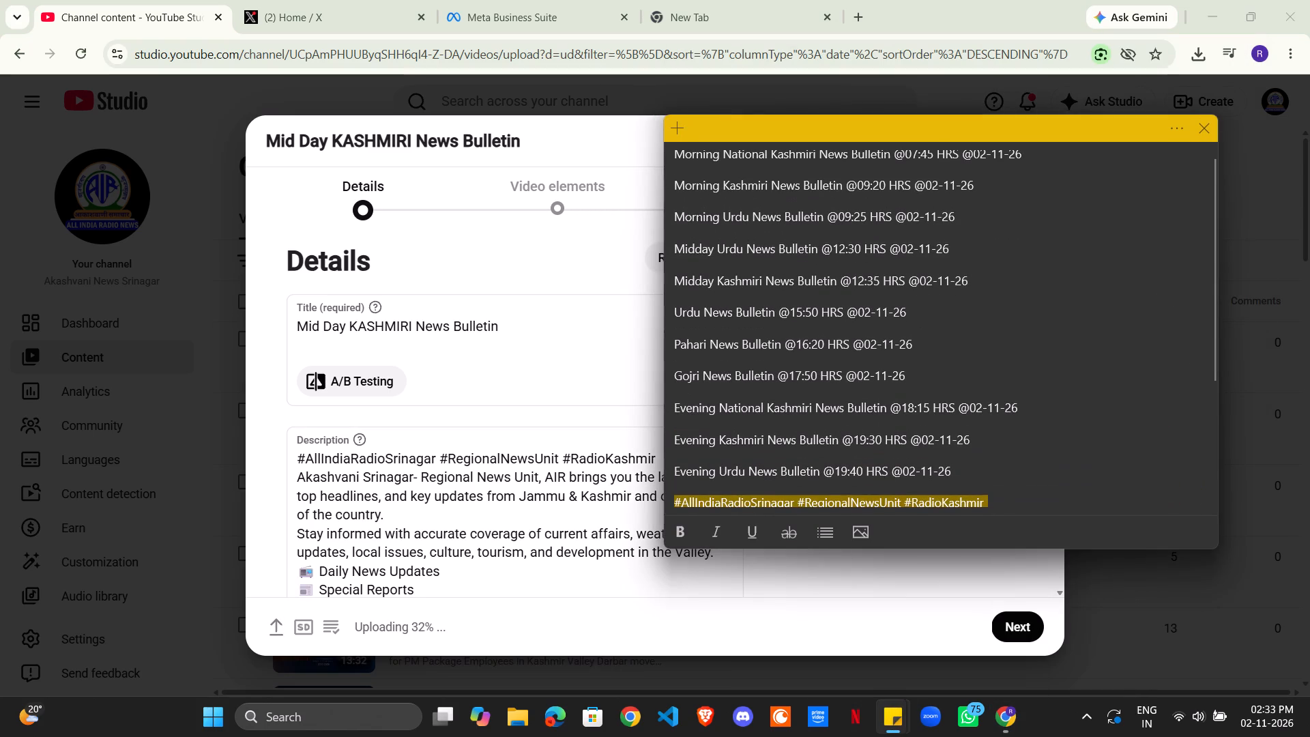
drag(977, 249, 665, 246)
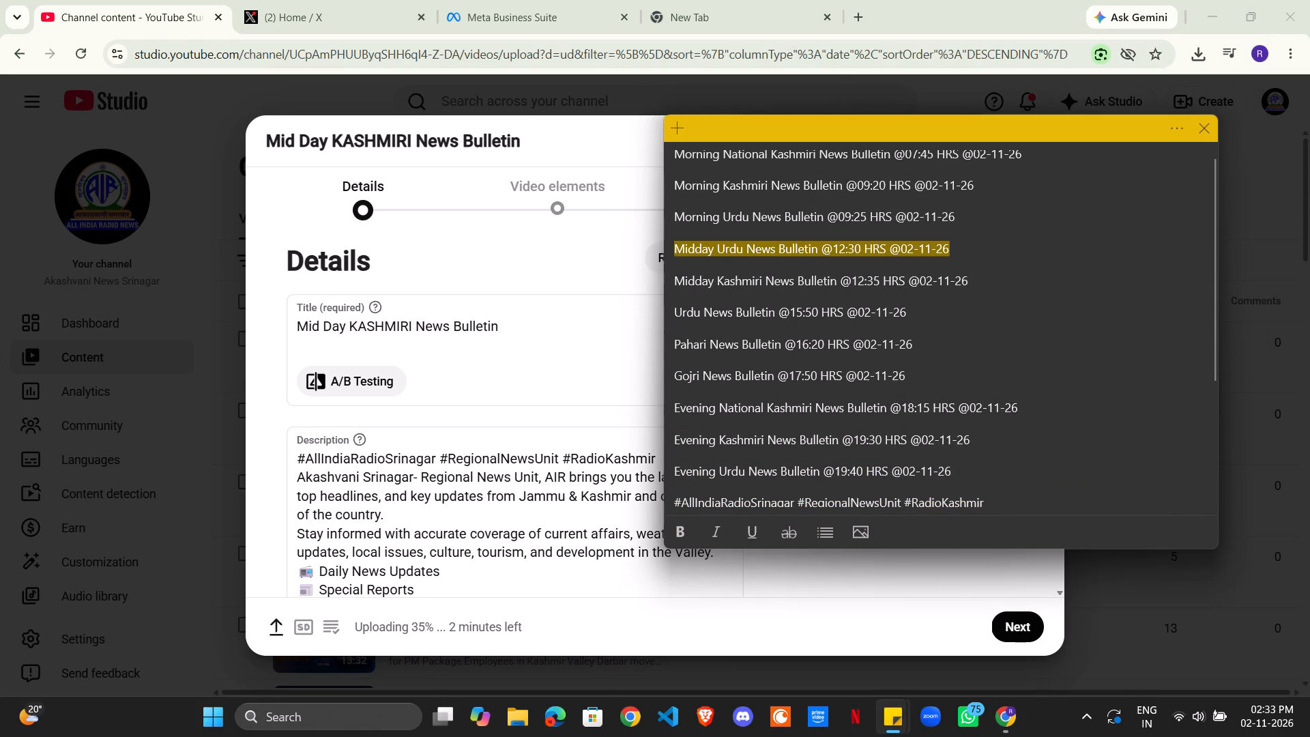
drag(990, 267, 652, 271)
drag(987, 274, 665, 280)
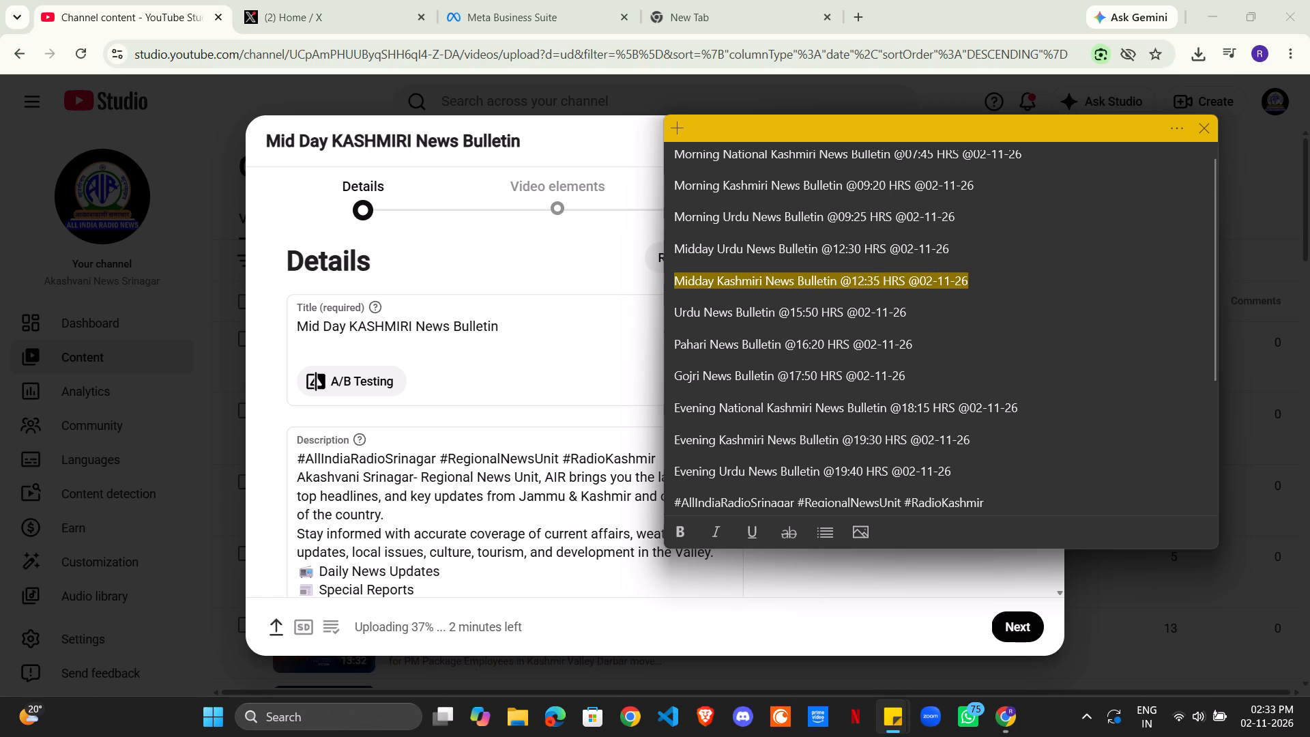
drag(665, 280, 658, 280)
key(ctrl+c)
ctrl+click(436, 353)
key(ctrl+a)
key(ctrl+v)
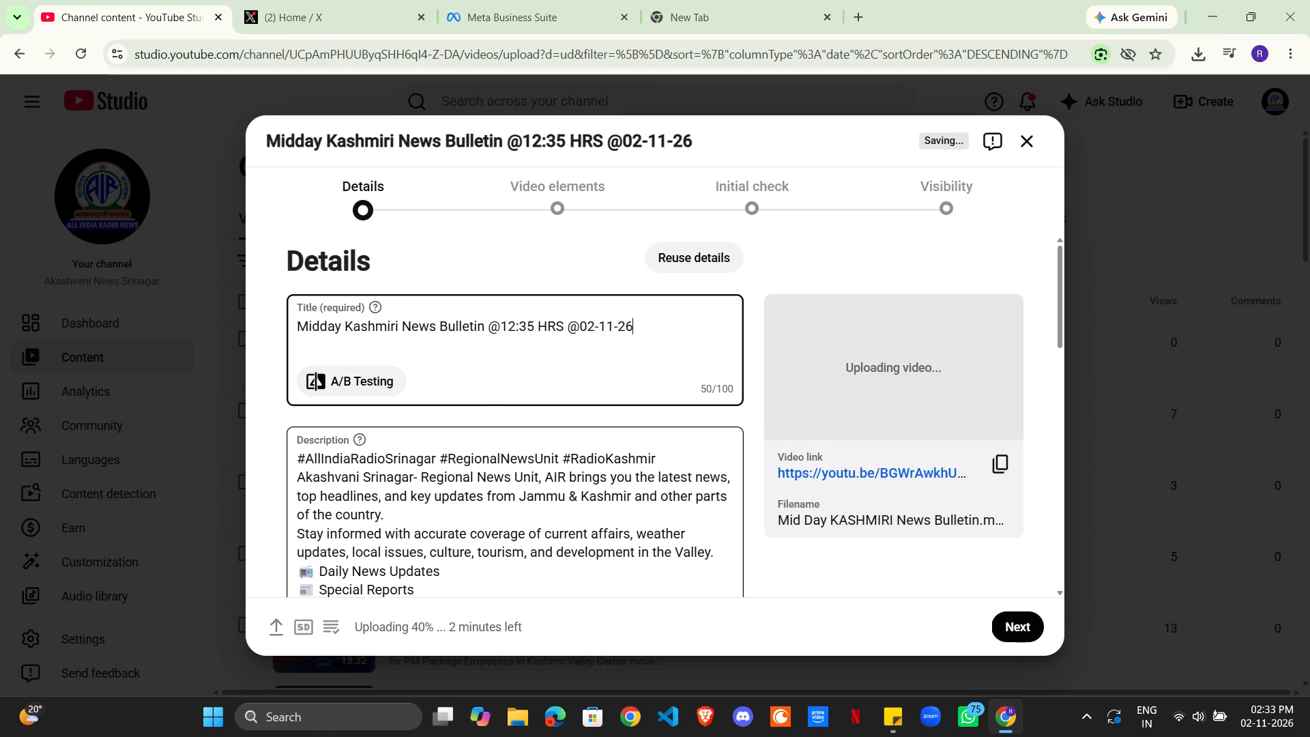
Upload thumb.jpeg as the Kashmiri video's YouTube thumbnail.
scroll(508, 493, down, 4)
click(413, 518)
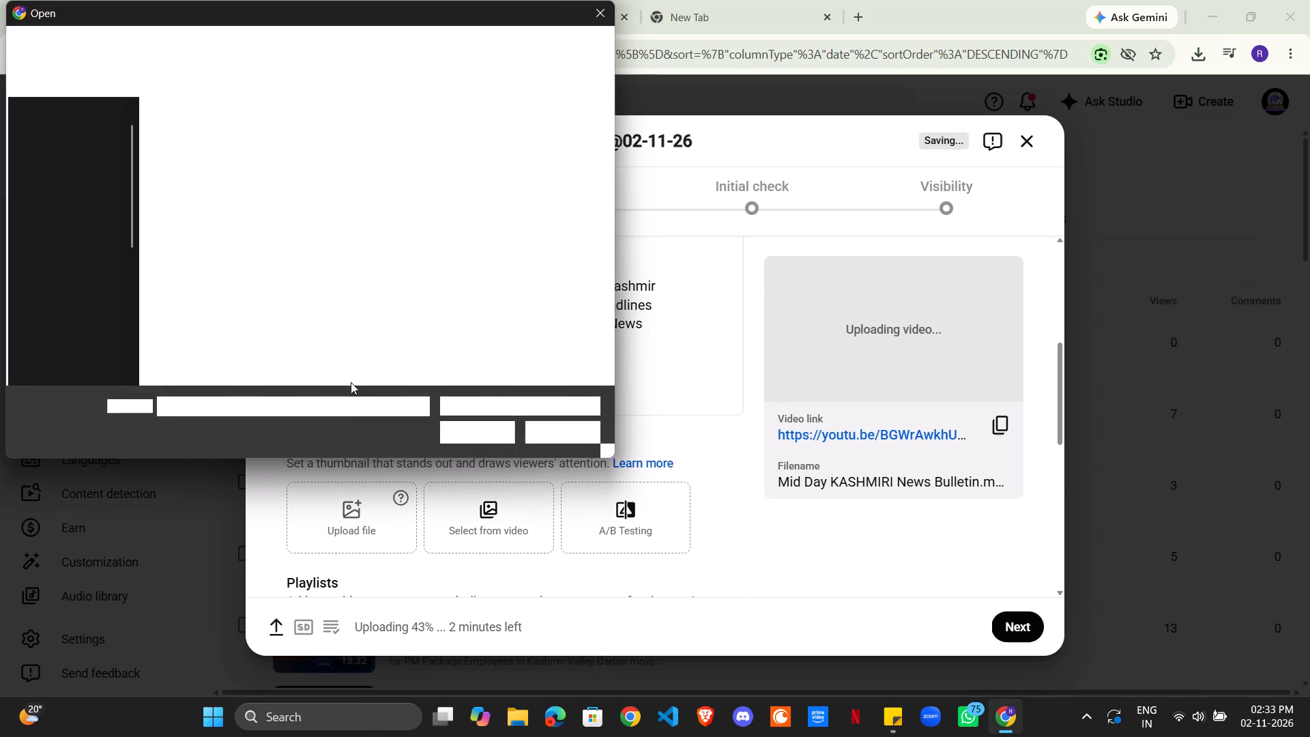
click(562, 292)
click(474, 429)
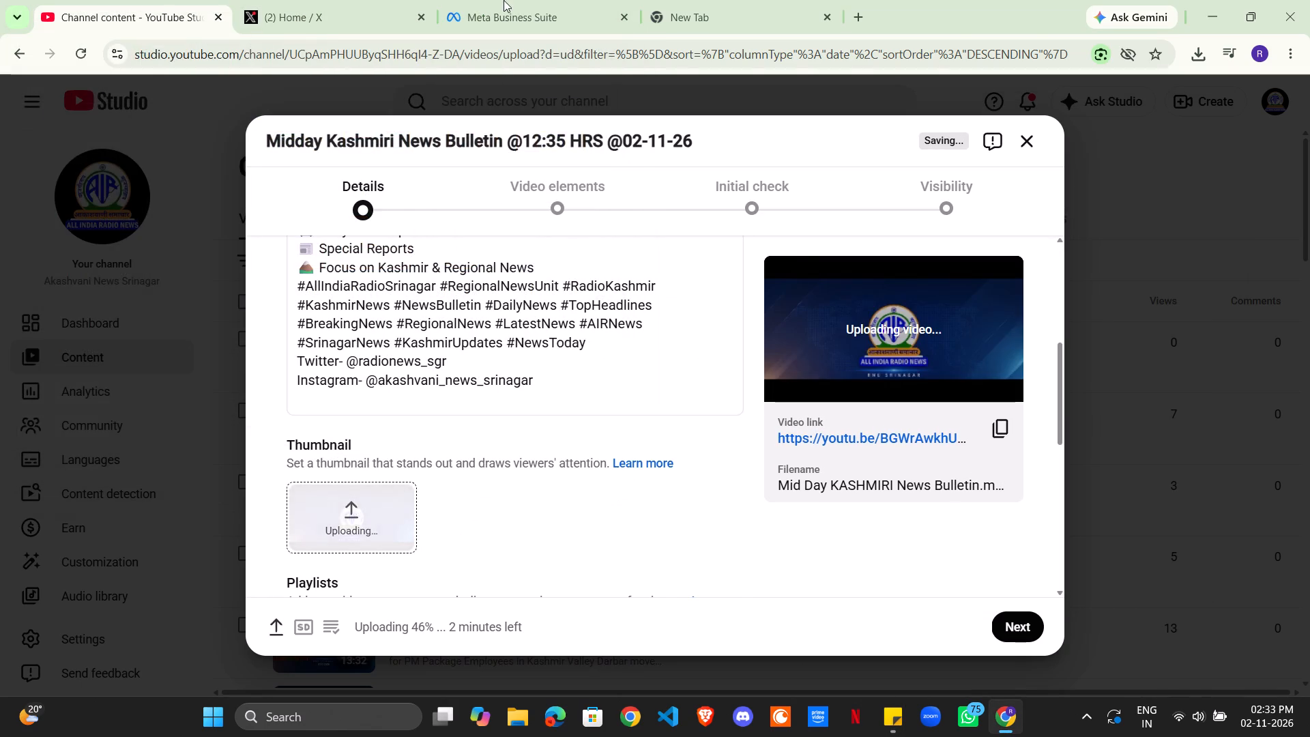
Switch to the Kashmiri reel and paste the #Midday Kashmiri caption from Sticky Notes, replacing its "Listen here" line with a closing period.
click(507, 0)
click(894, 734)
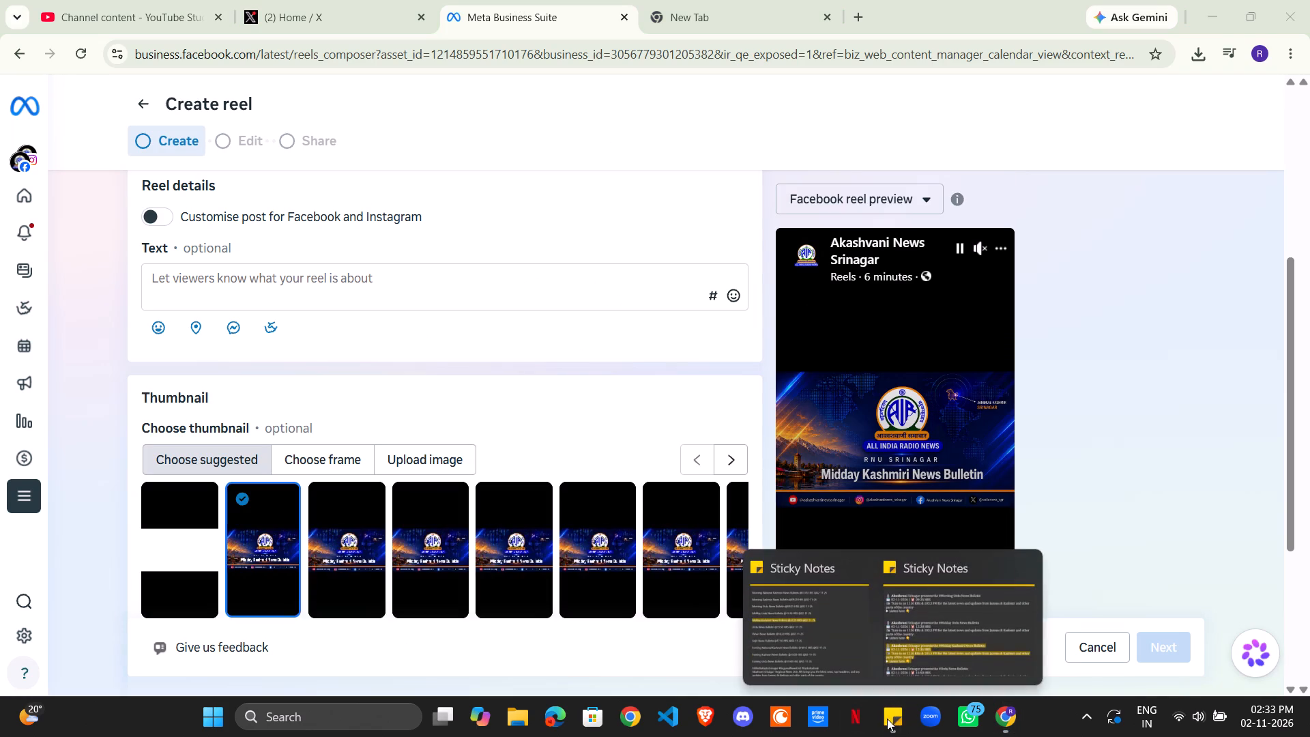
click(926, 644)
key(ctrl+c)
click(296, 293)
key(ctrl+v)
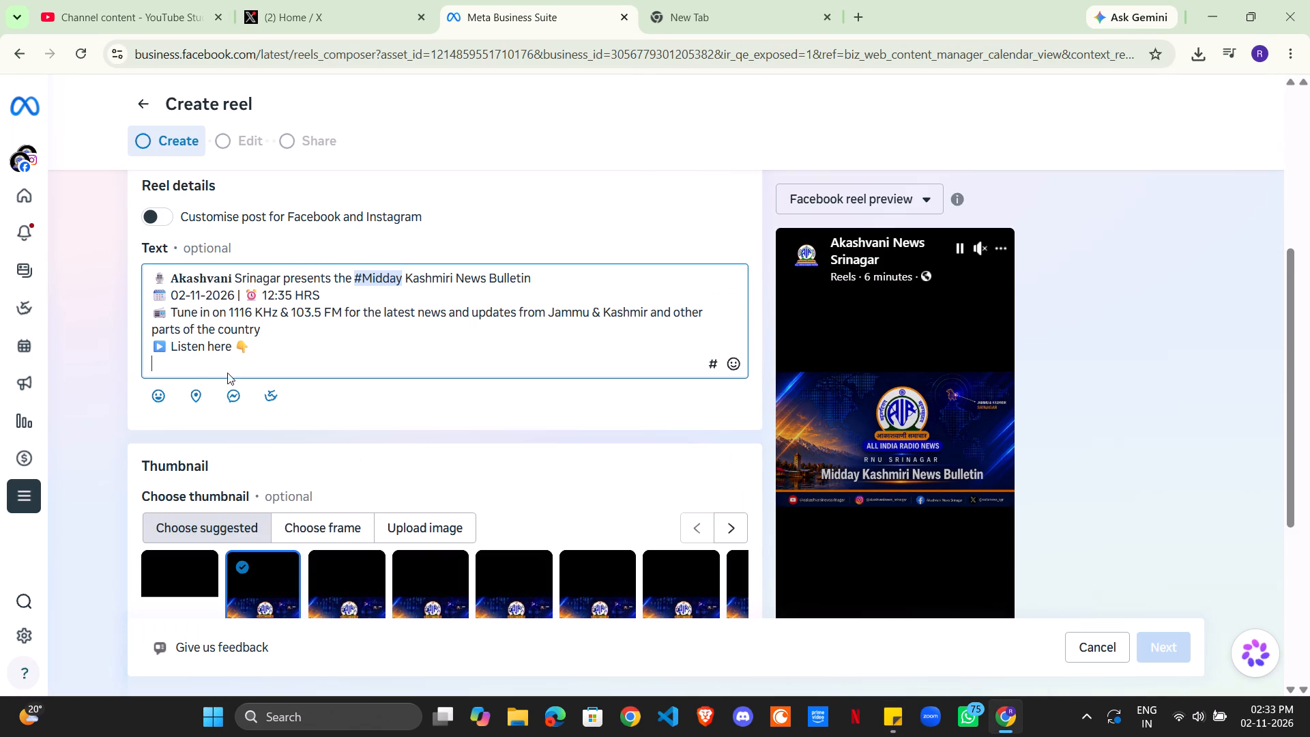
drag(194, 365, 115, 350)
key(BackSpace)
key(BackSpace)
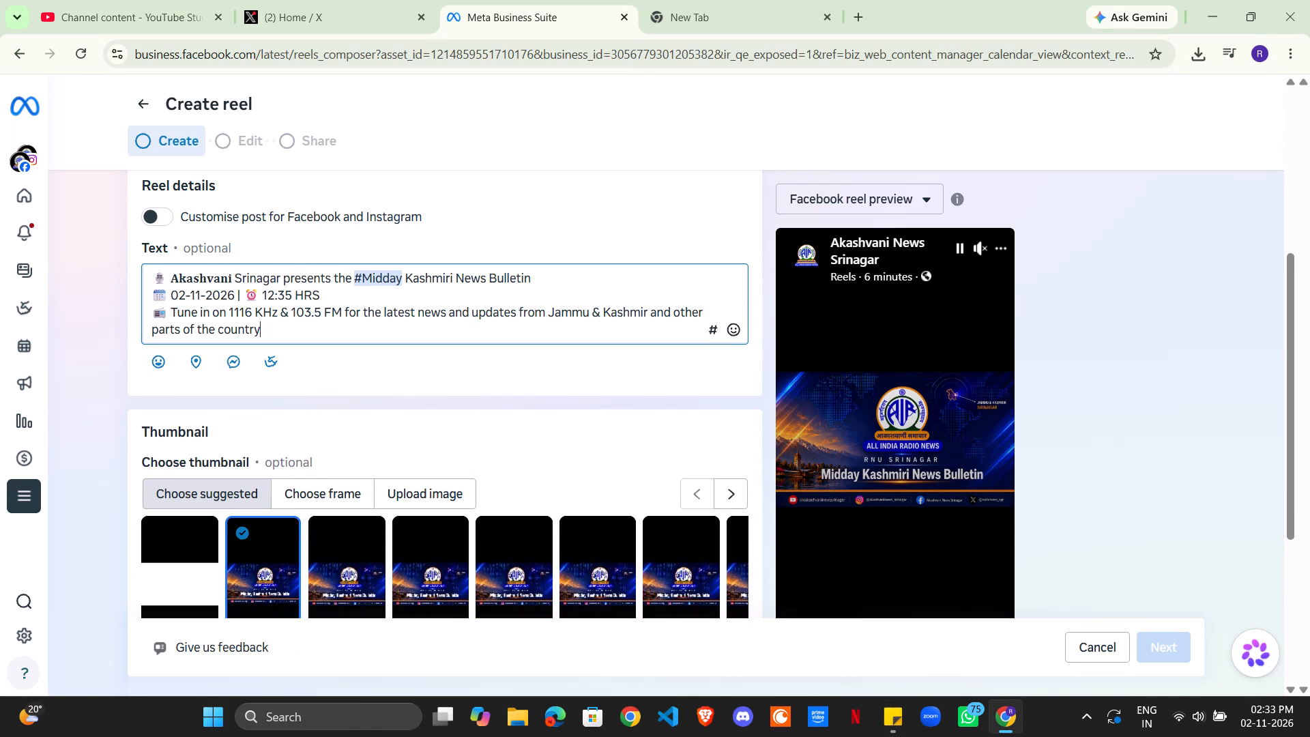
key(period)
Upload thumb.jpeg as the Kashmiri reel's thumbnail image.
click(426, 496)
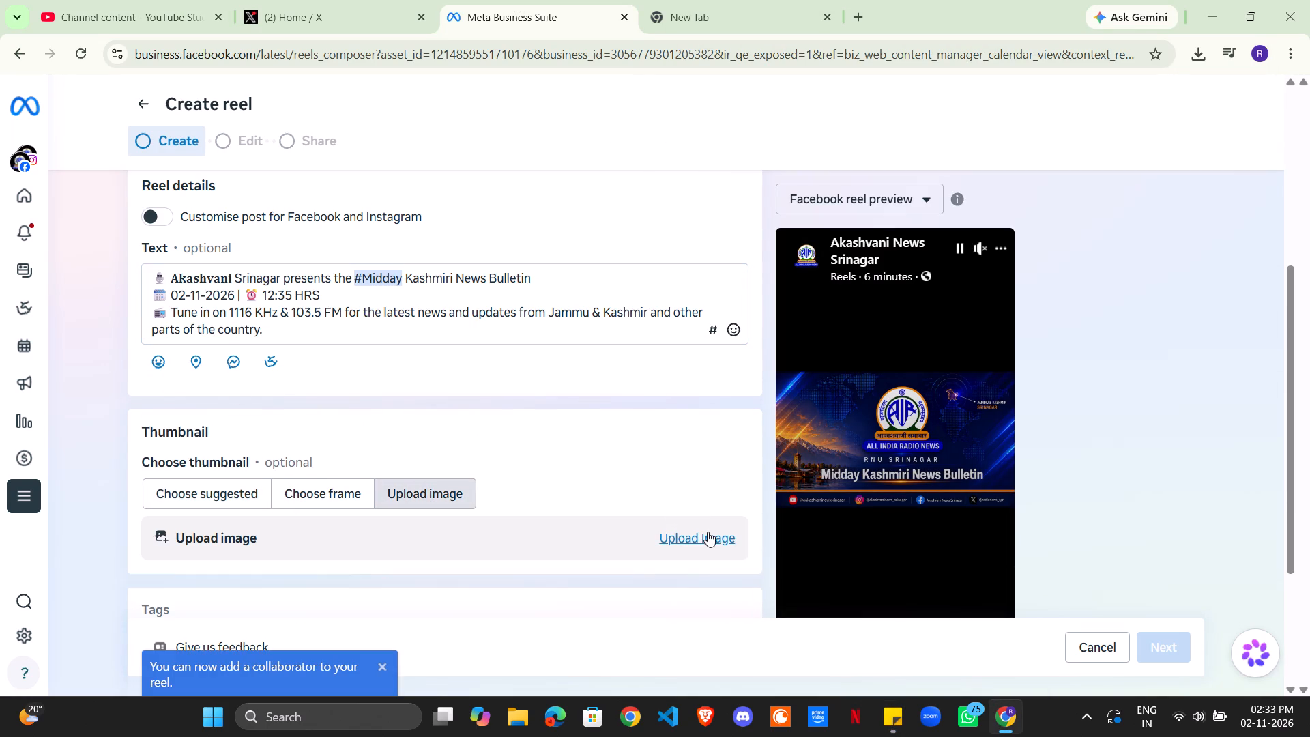
click(708, 532)
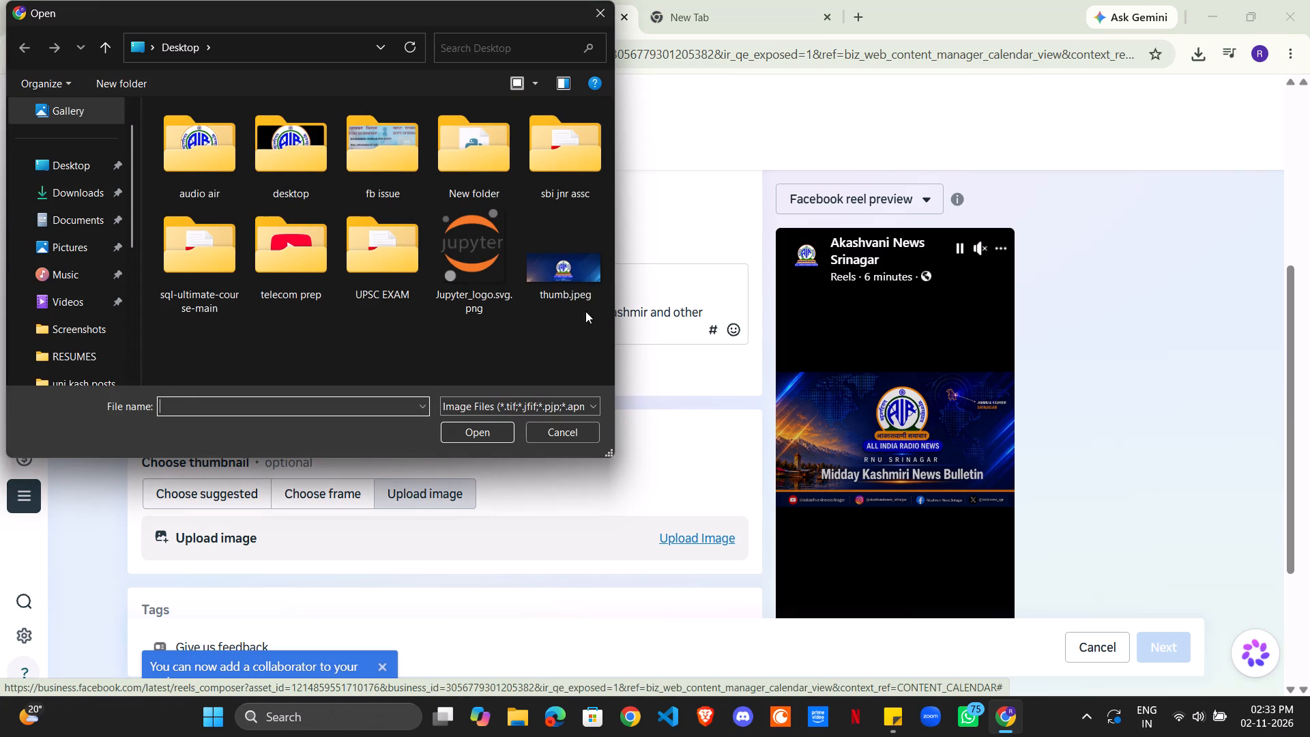
click(576, 275)
click(469, 437)
Close the X tab and return to the Kashmiri reel in Meta Business Suite.
click(83, 0)
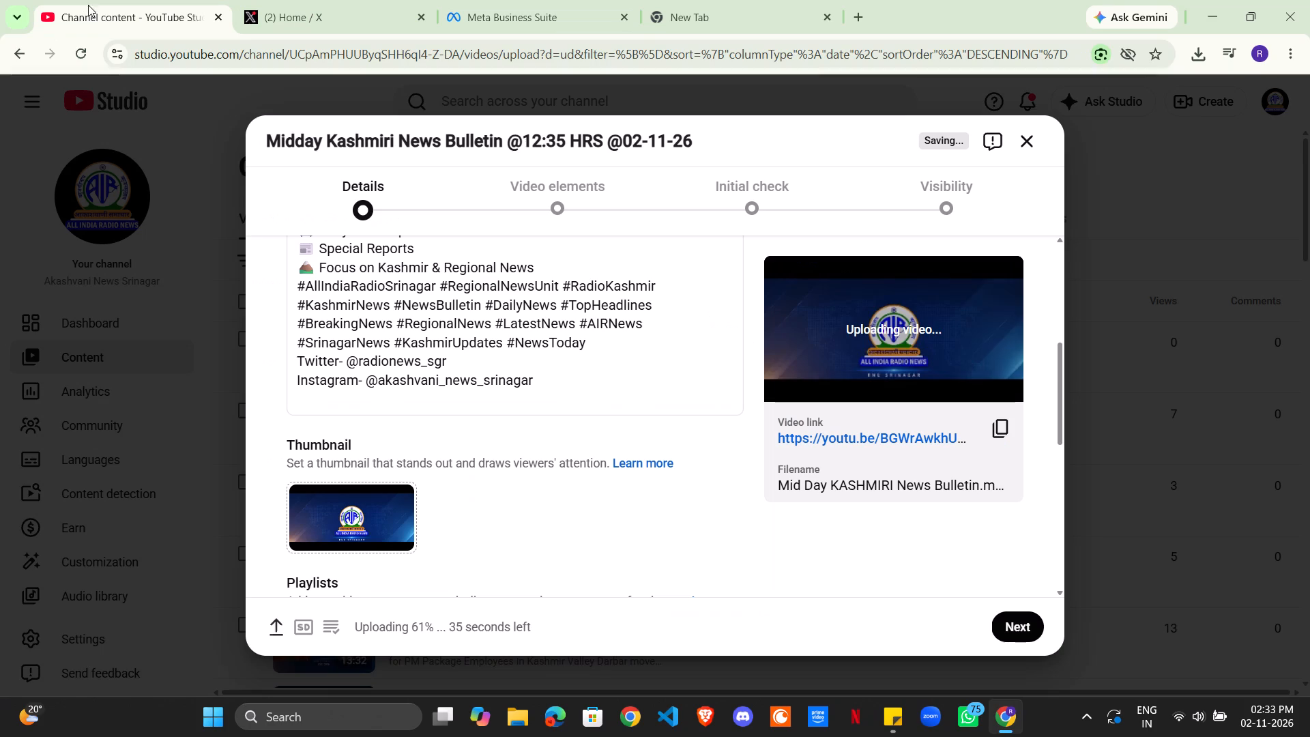
click(474, 0)
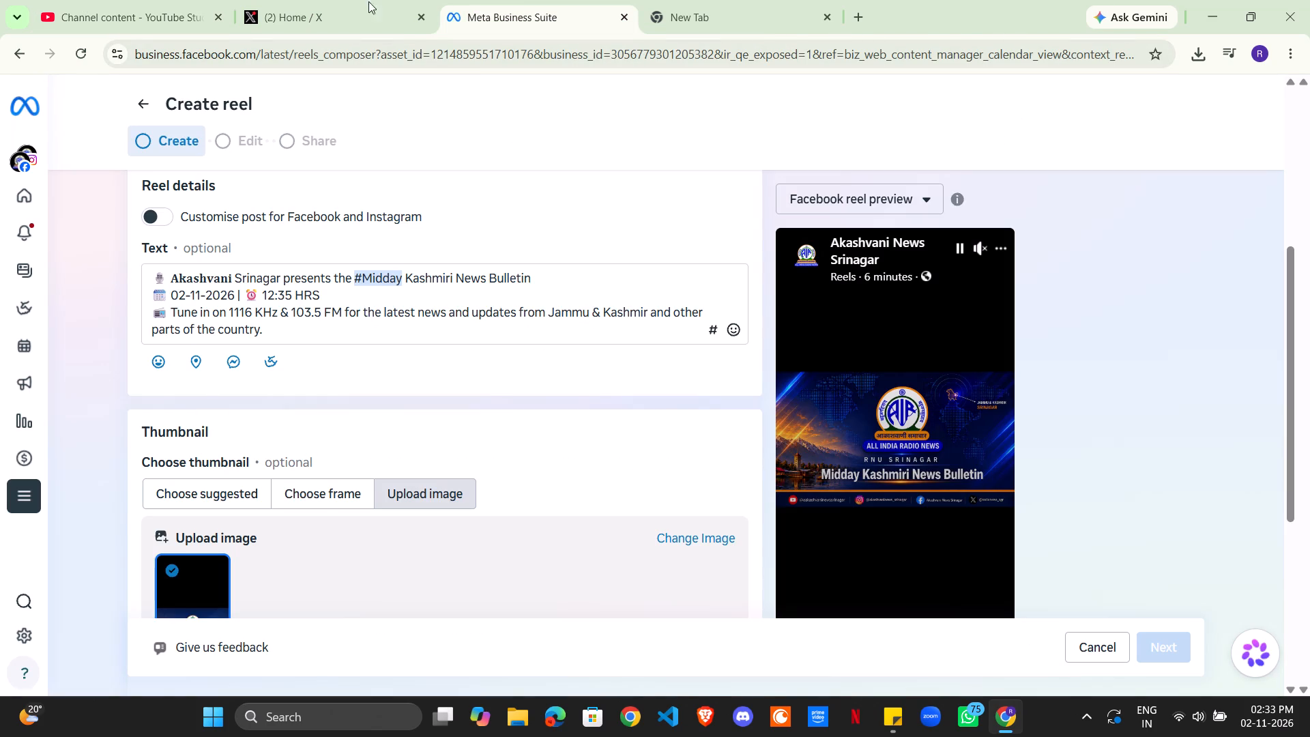
click(328, 0)
click(420, 16)
click(303, 0)
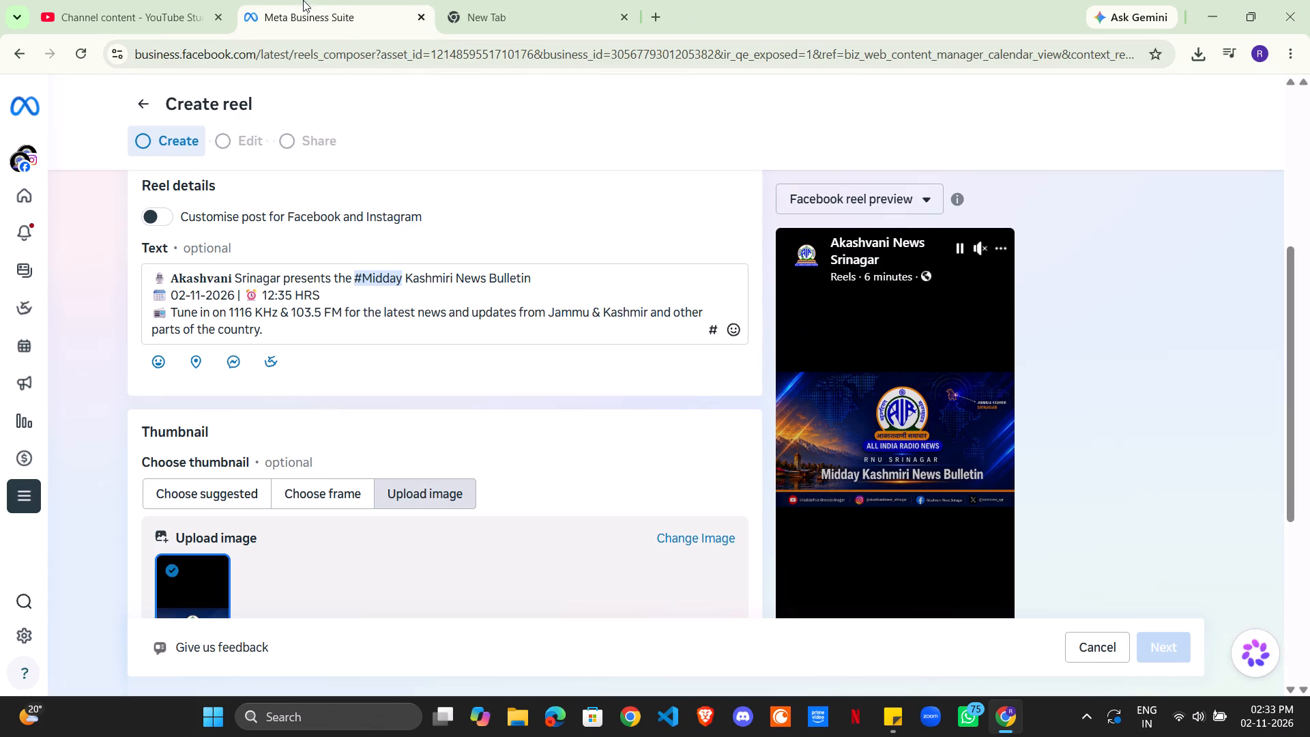
Check the video uploads' progress and advance the midday Kashmiri reel past its Create stage.
scroll(699, 515, up, 5)
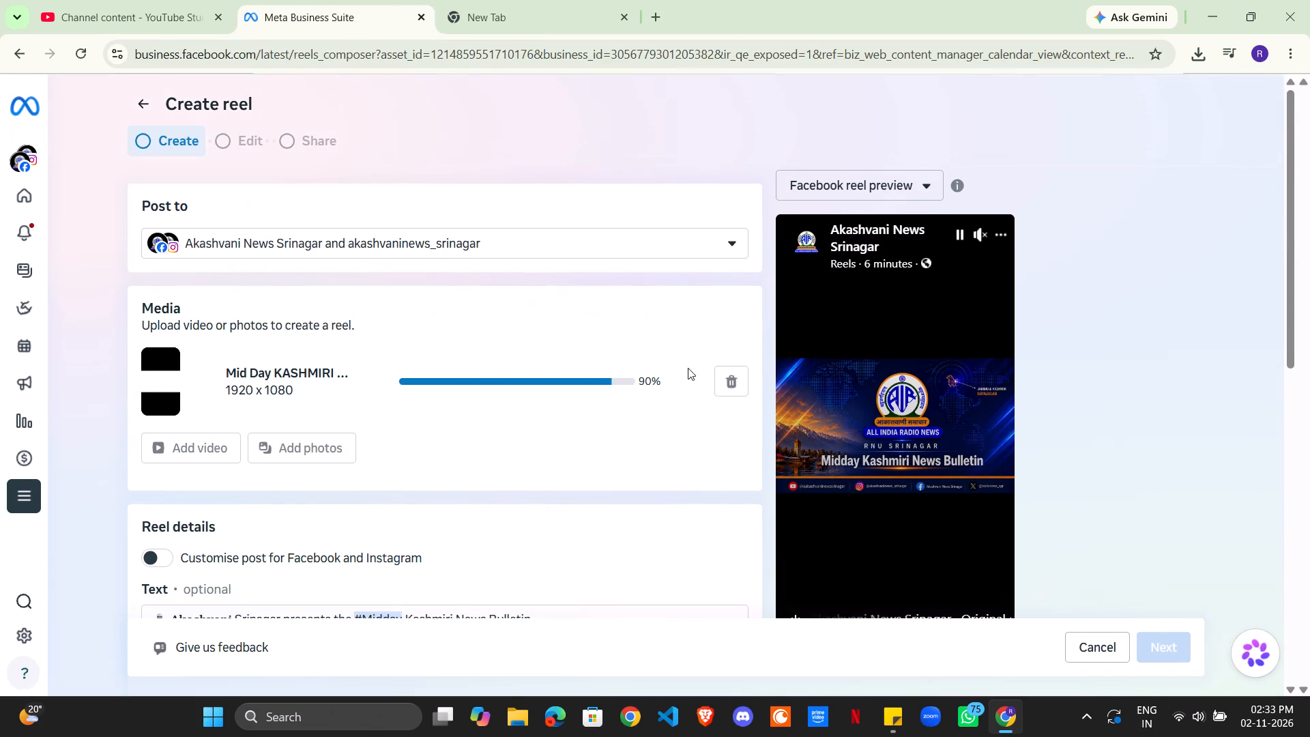
click(161, 0)
click(325, 0)
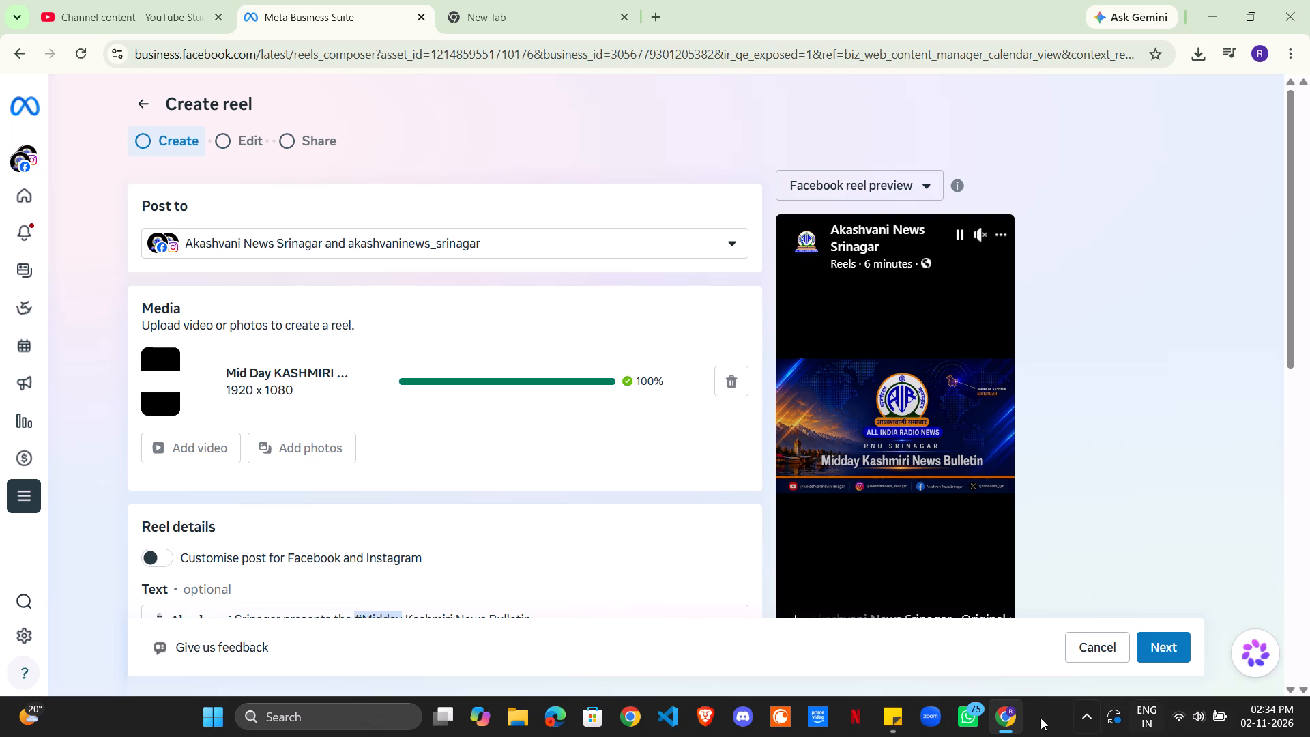
triple_click(1163, 654)
Finish sharing the midday Kashmiri reel, closing its processing notice and the offer to create a reel from the video.
click(130, 0)
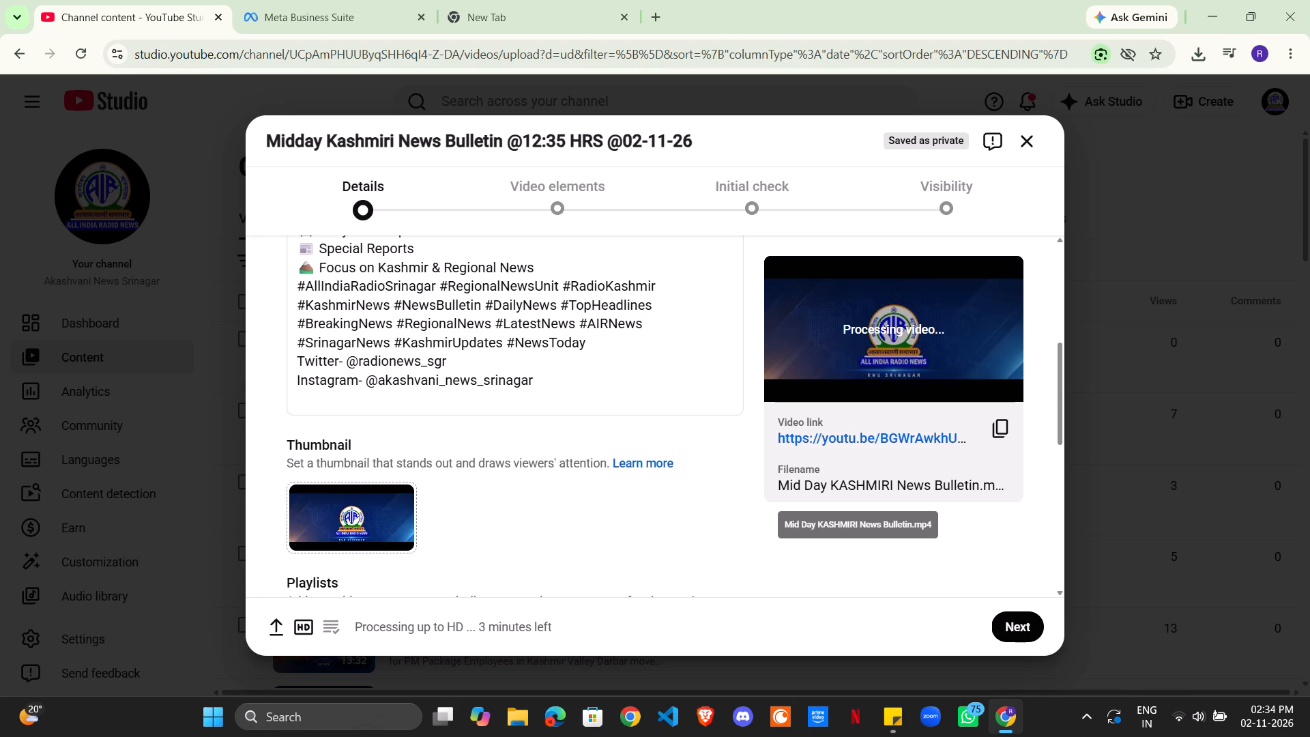
click(315, 0)
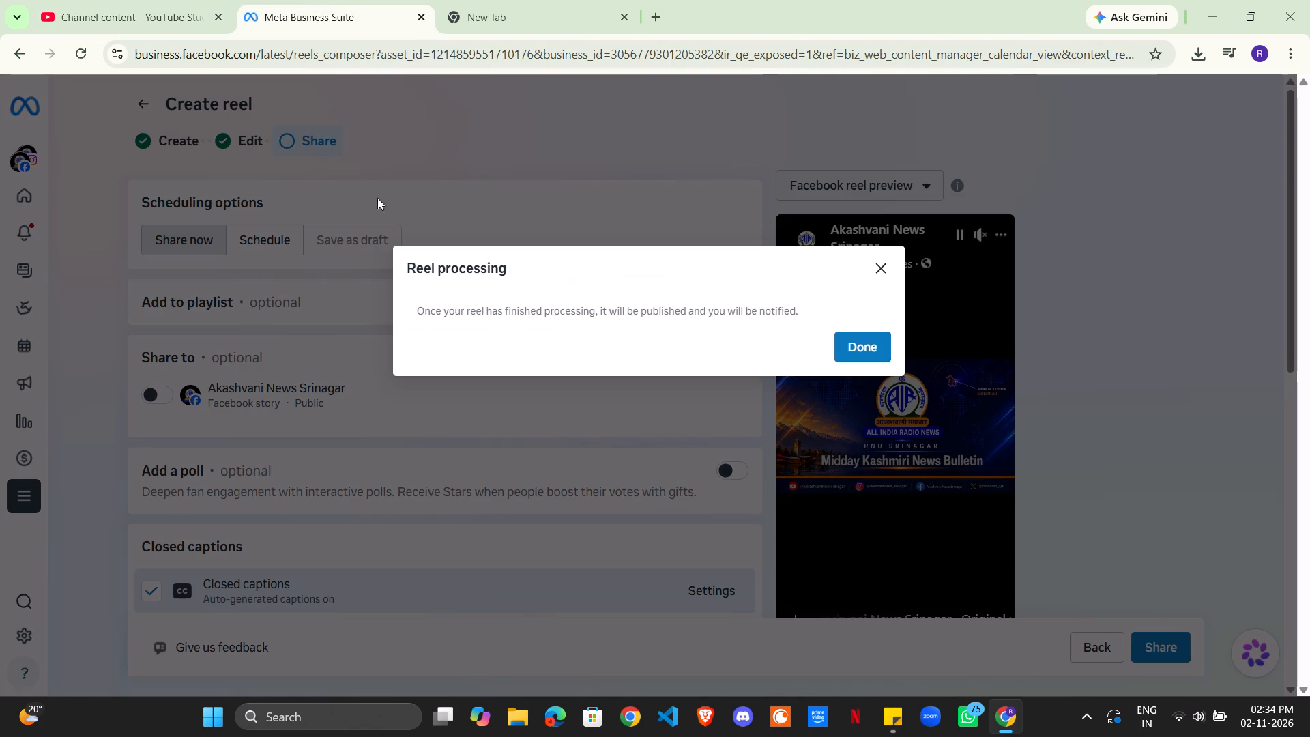
click(847, 337)
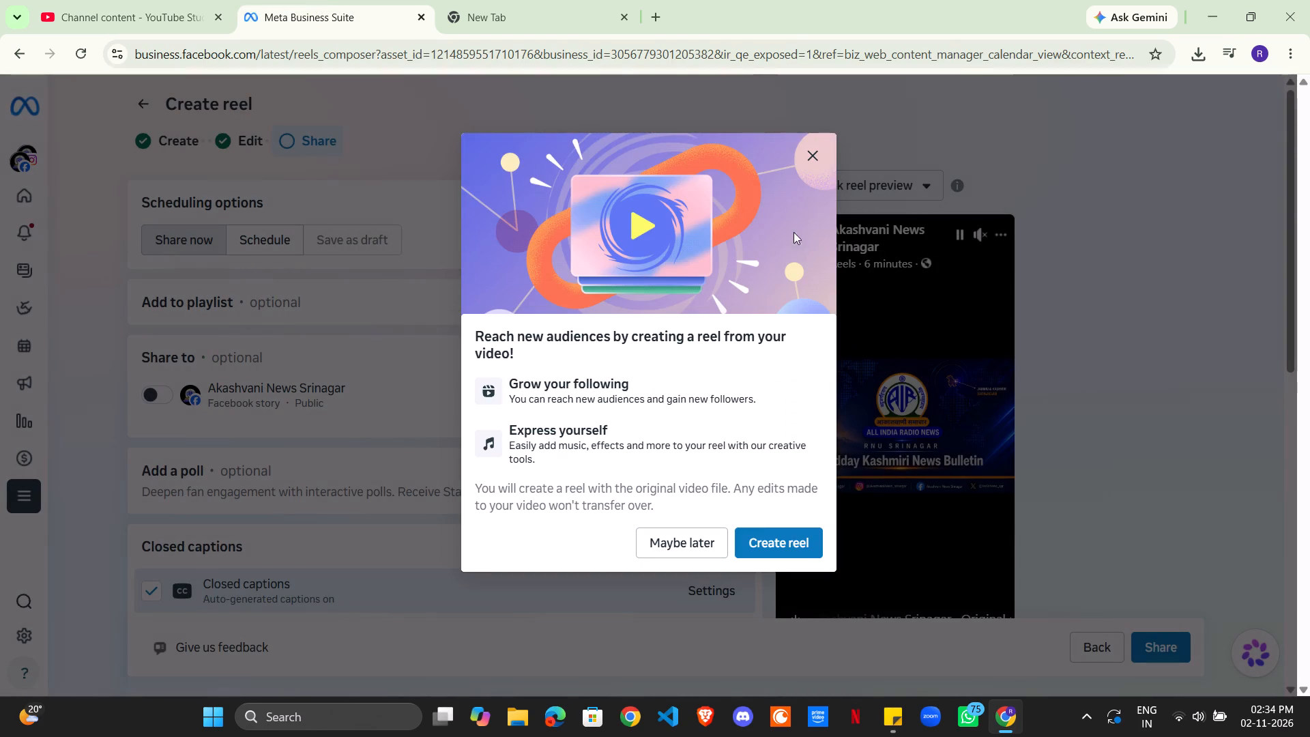
click(808, 147)
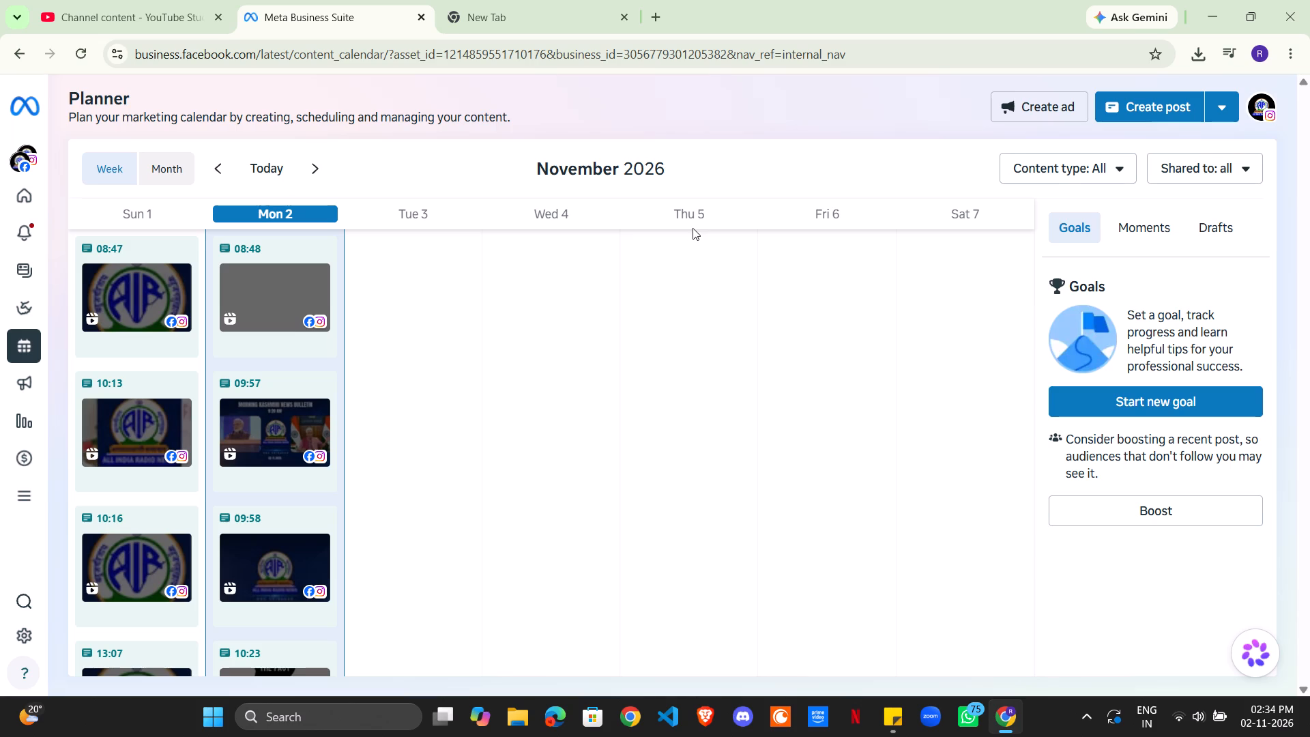
click(156, 0)
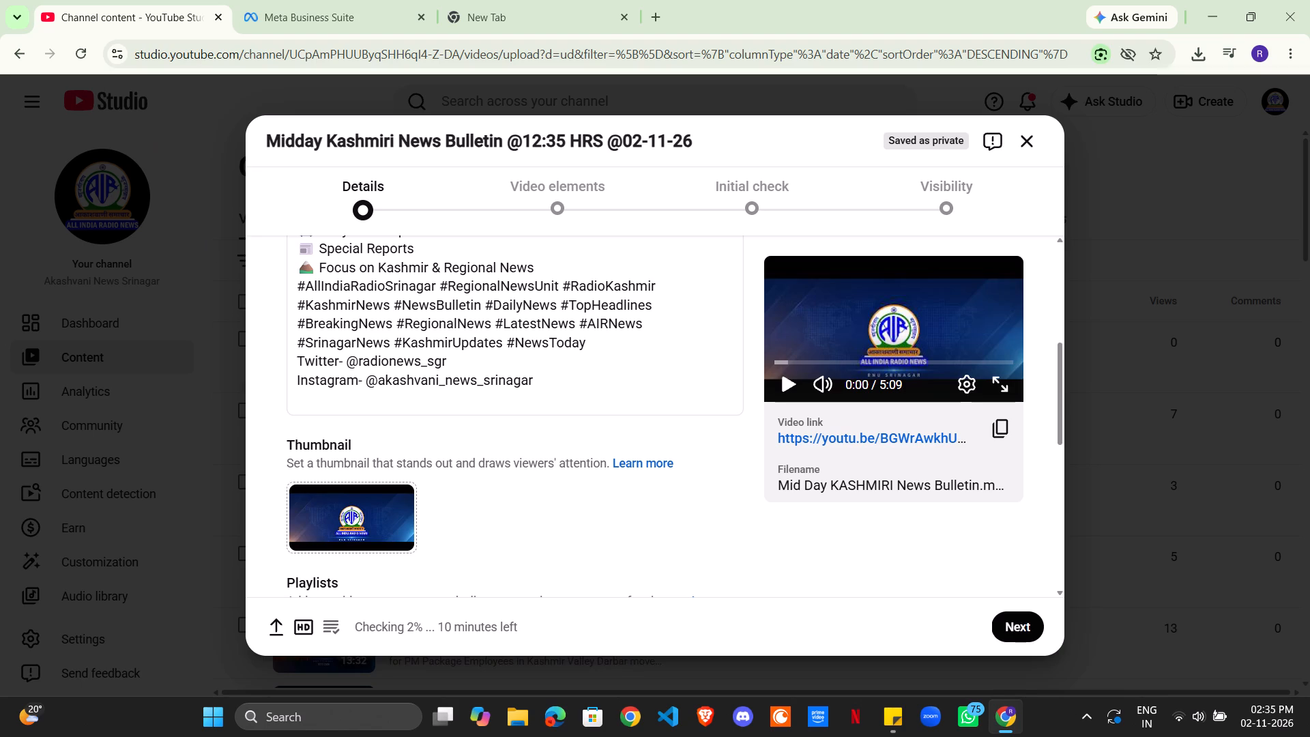
click(1006, 621)
double_click(1009, 622)
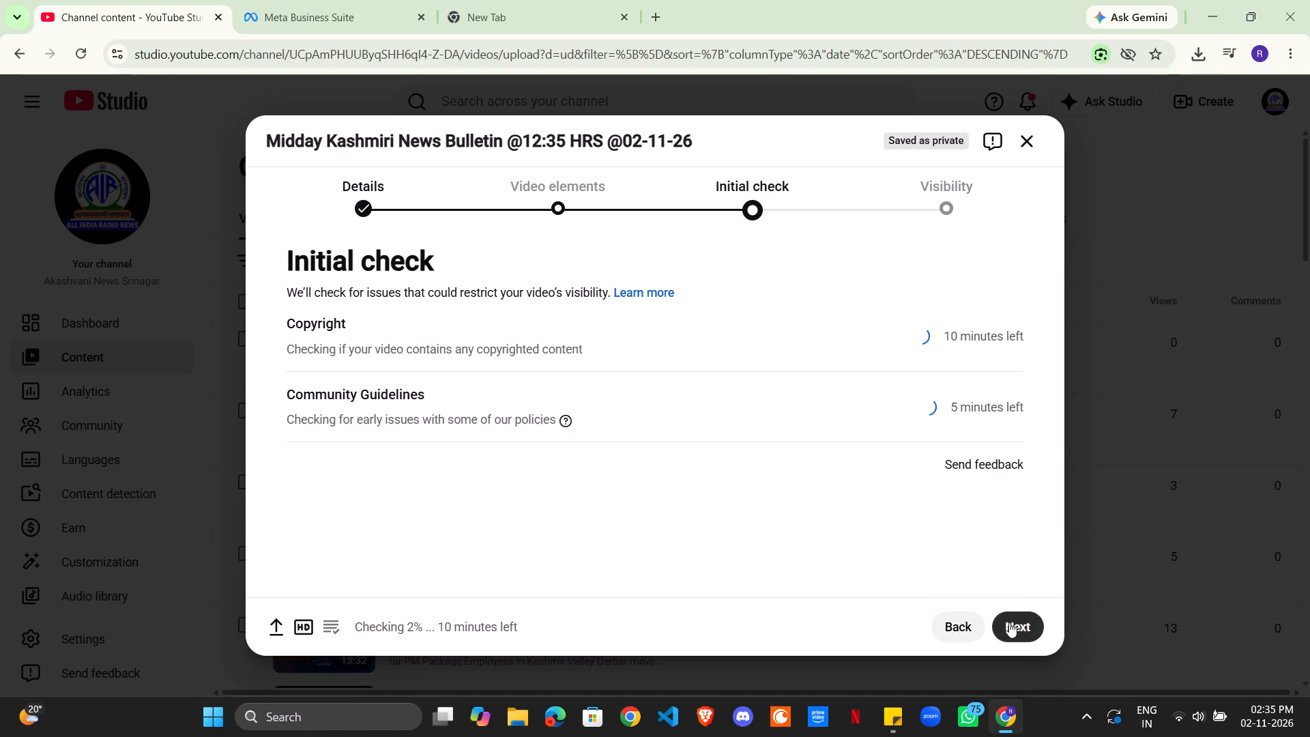
click(366, 482)
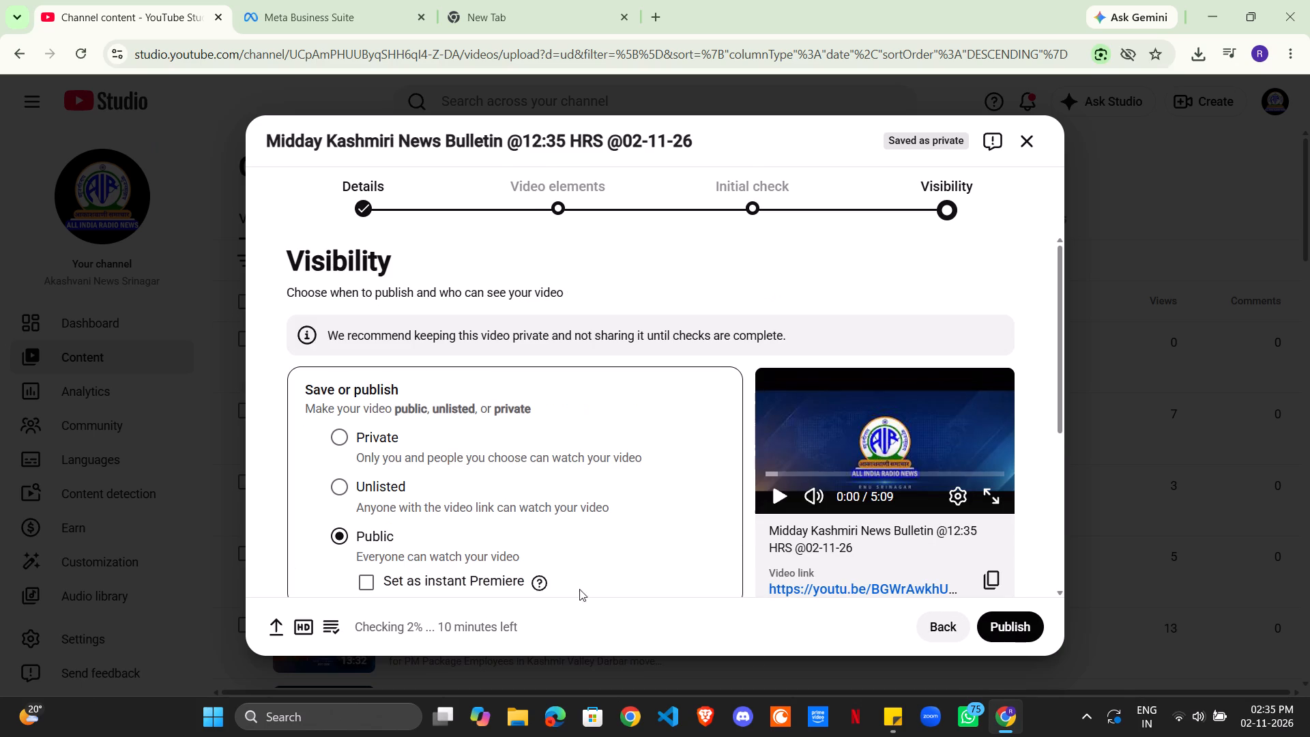
click(1013, 622)
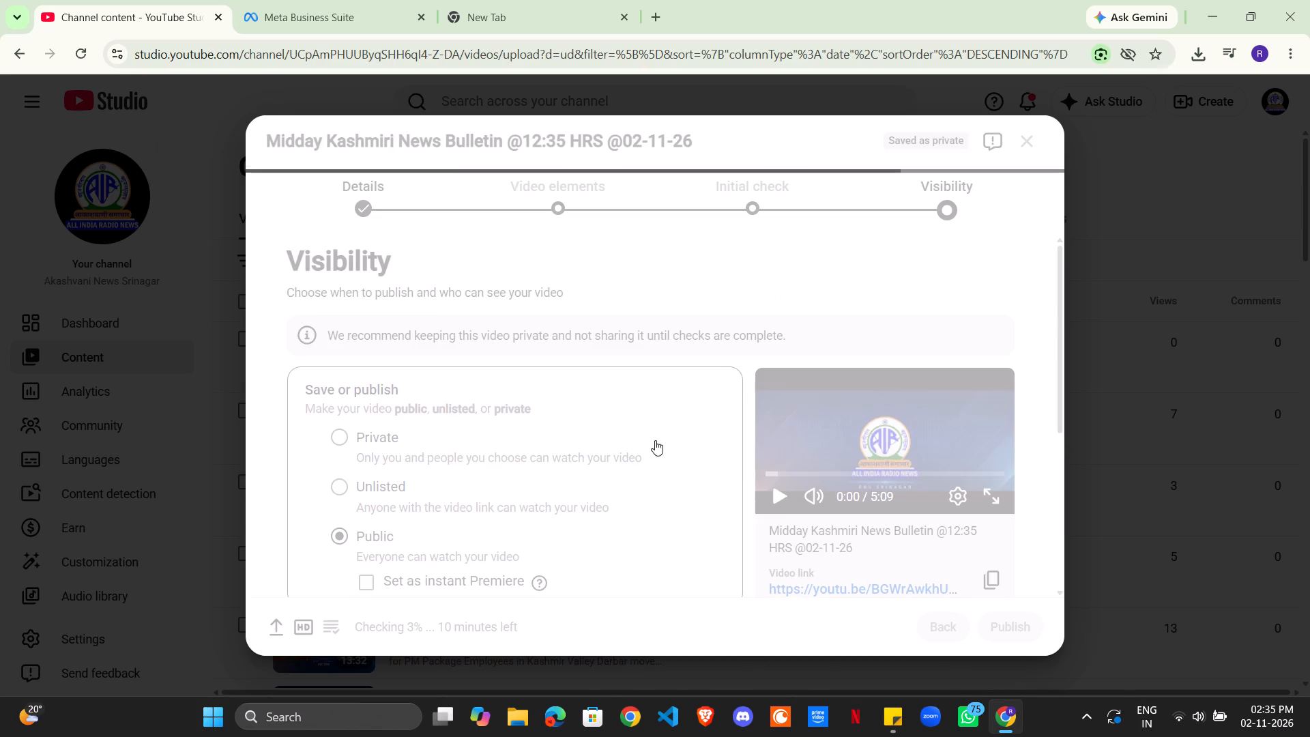
click(707, 452)
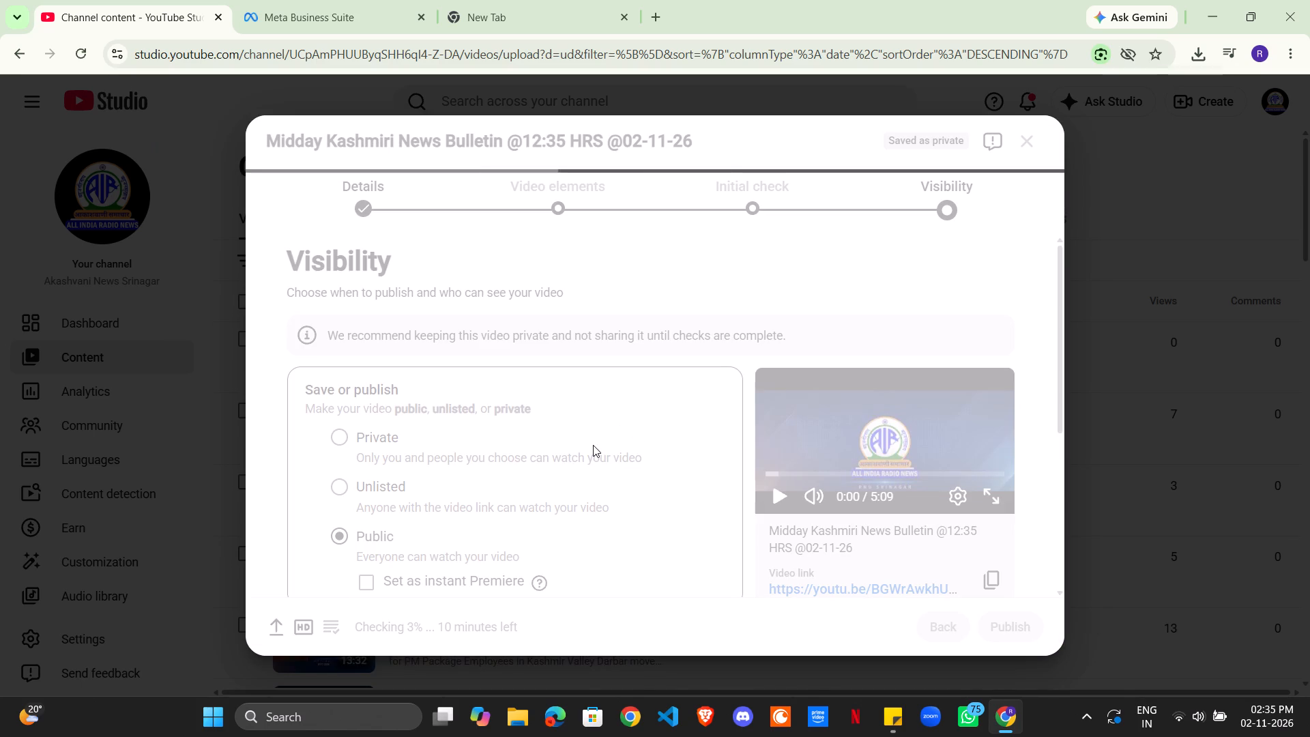
Share the published Kashmiri video to X, replacing the prefilled title with the copied #Midday Kashmiri caption for 02-11-2026, 12:35 HRS.
click(476, 350)
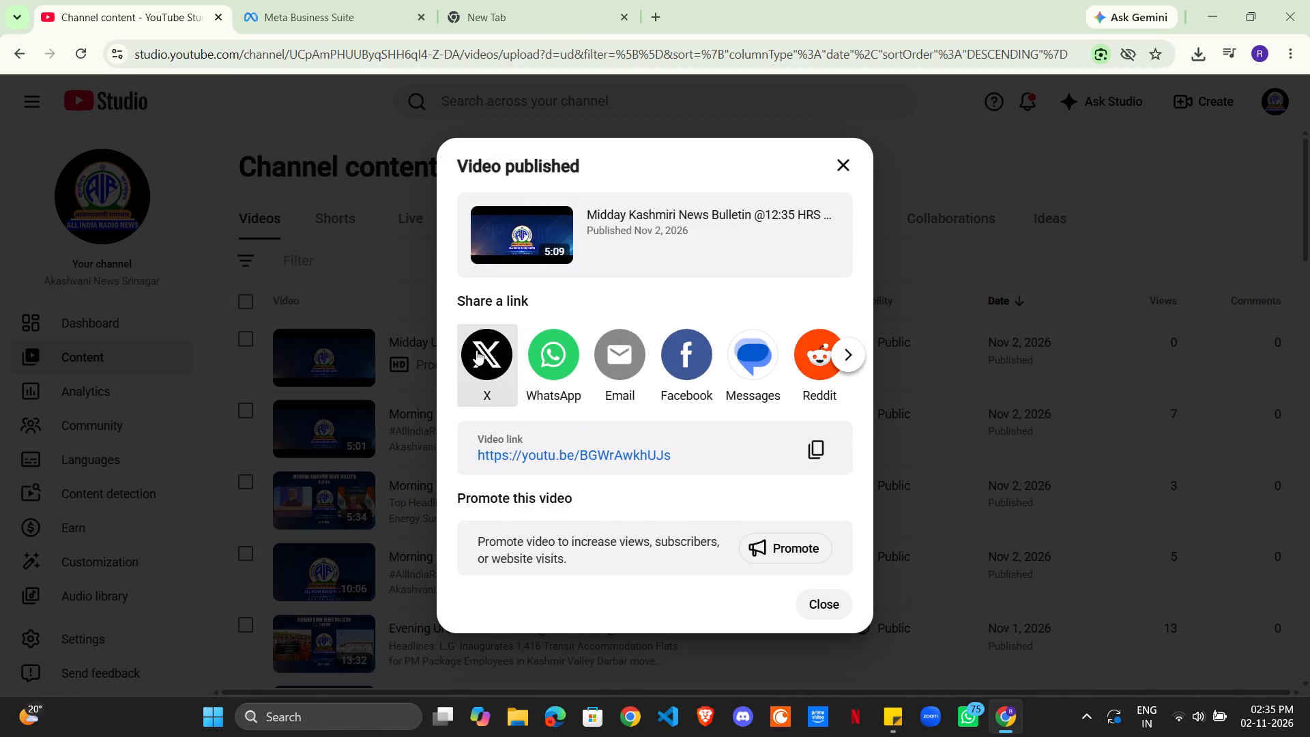
click(568, 0)
click(350, 0)
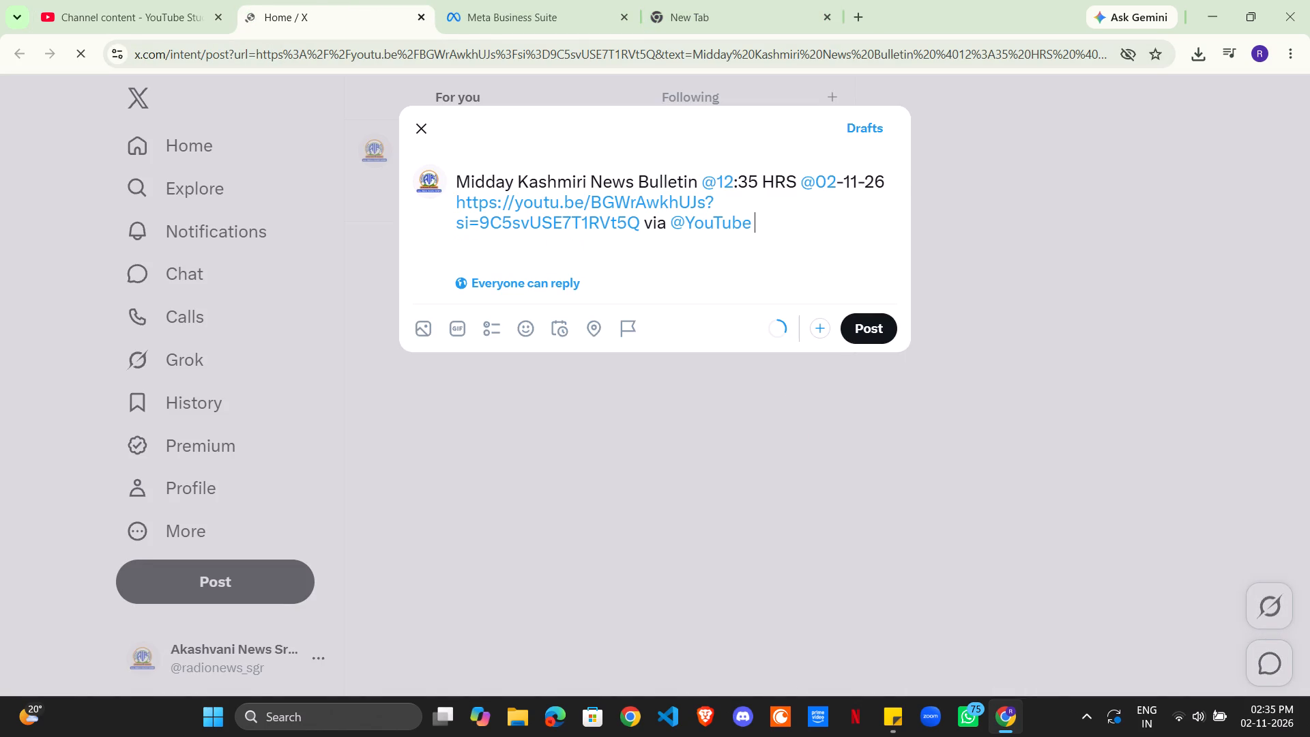
drag(456, 183, 892, 179)
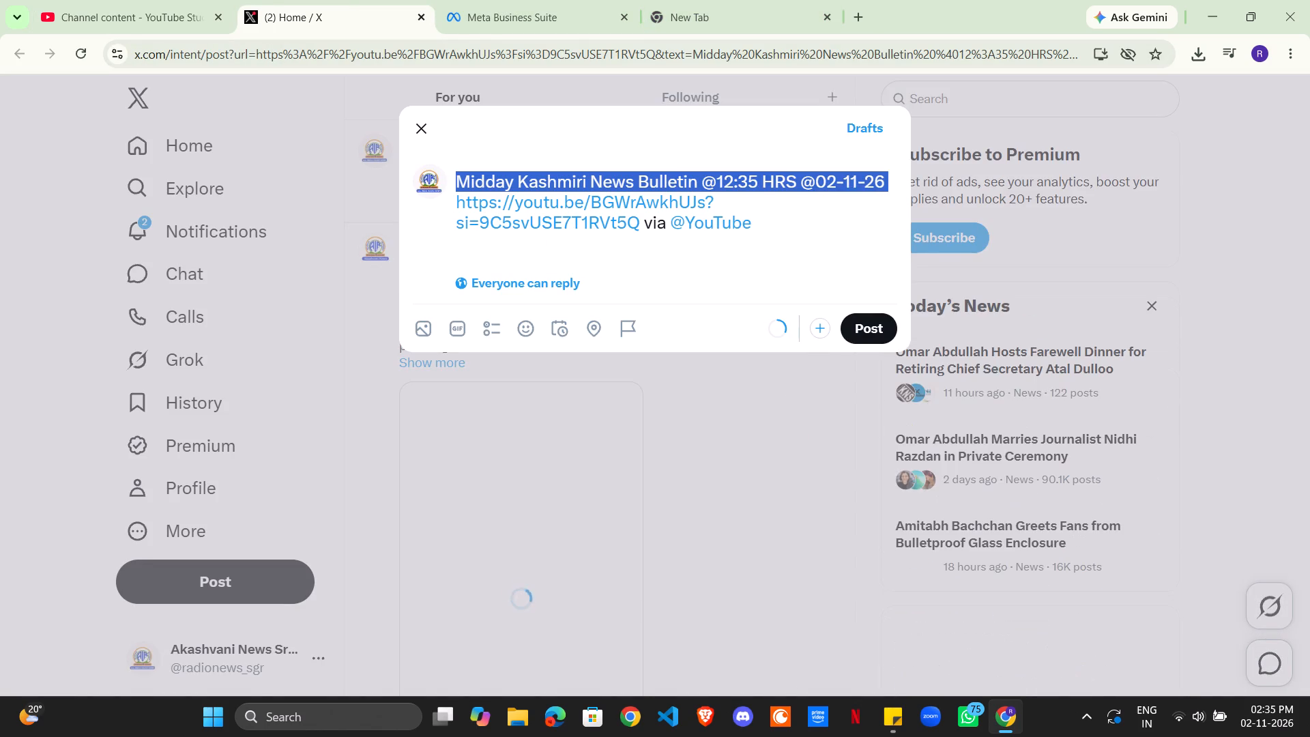
right_click(841, 192)
click(894, 175)
drag(884, 180, 549, 173)
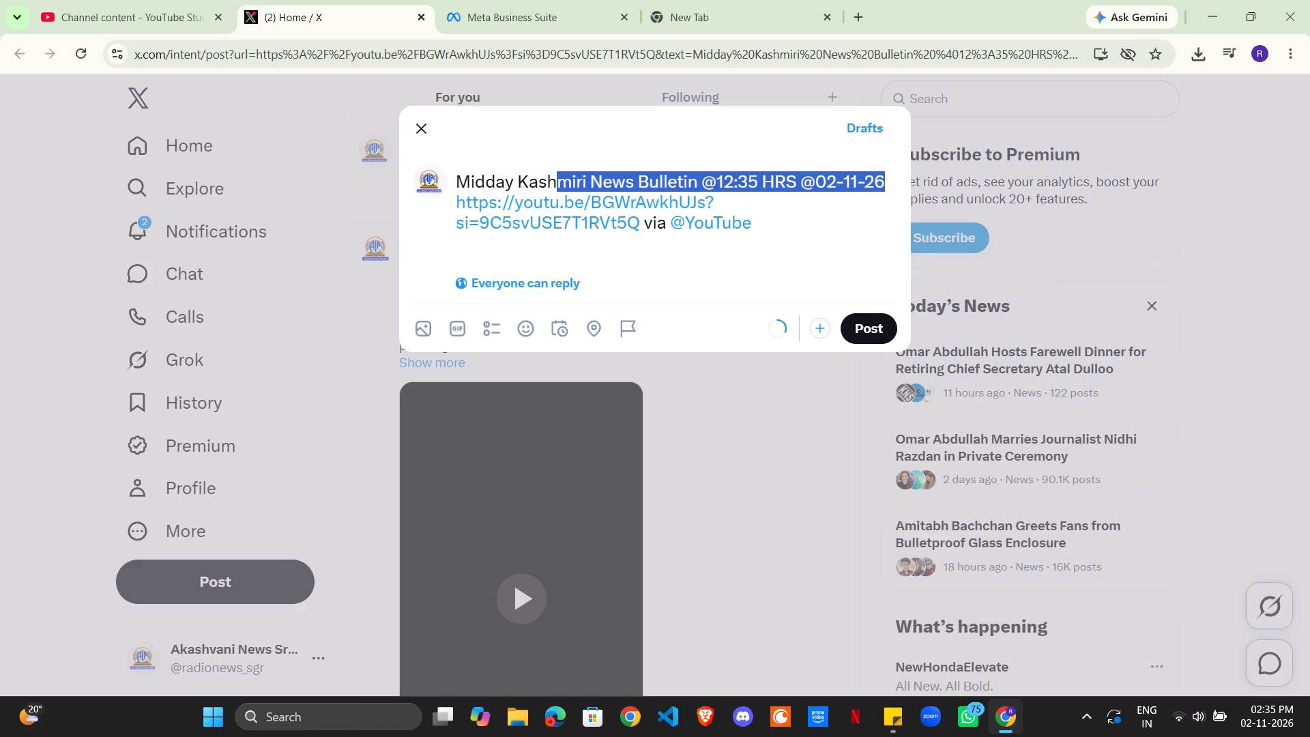
drag(549, 173, 458, 169)
right_click(495, 181)
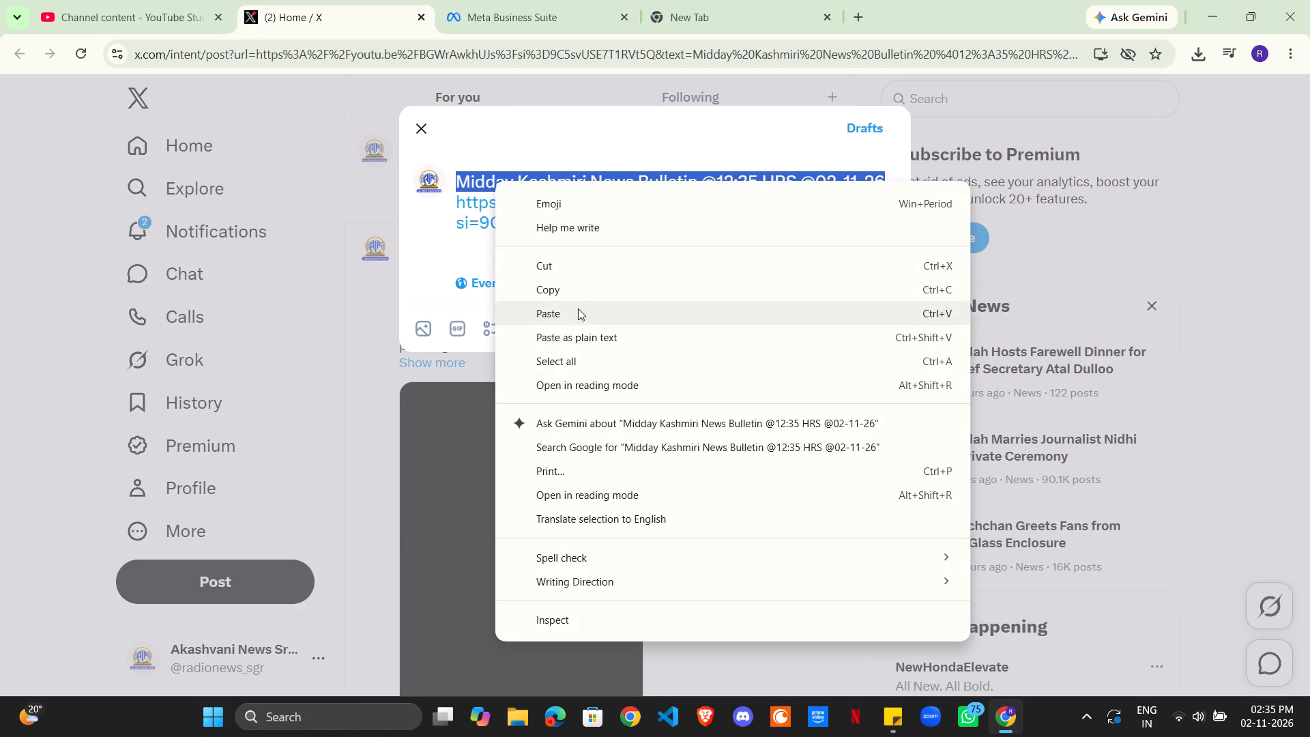
click(581, 318)
drag(643, 362, 796, 384)
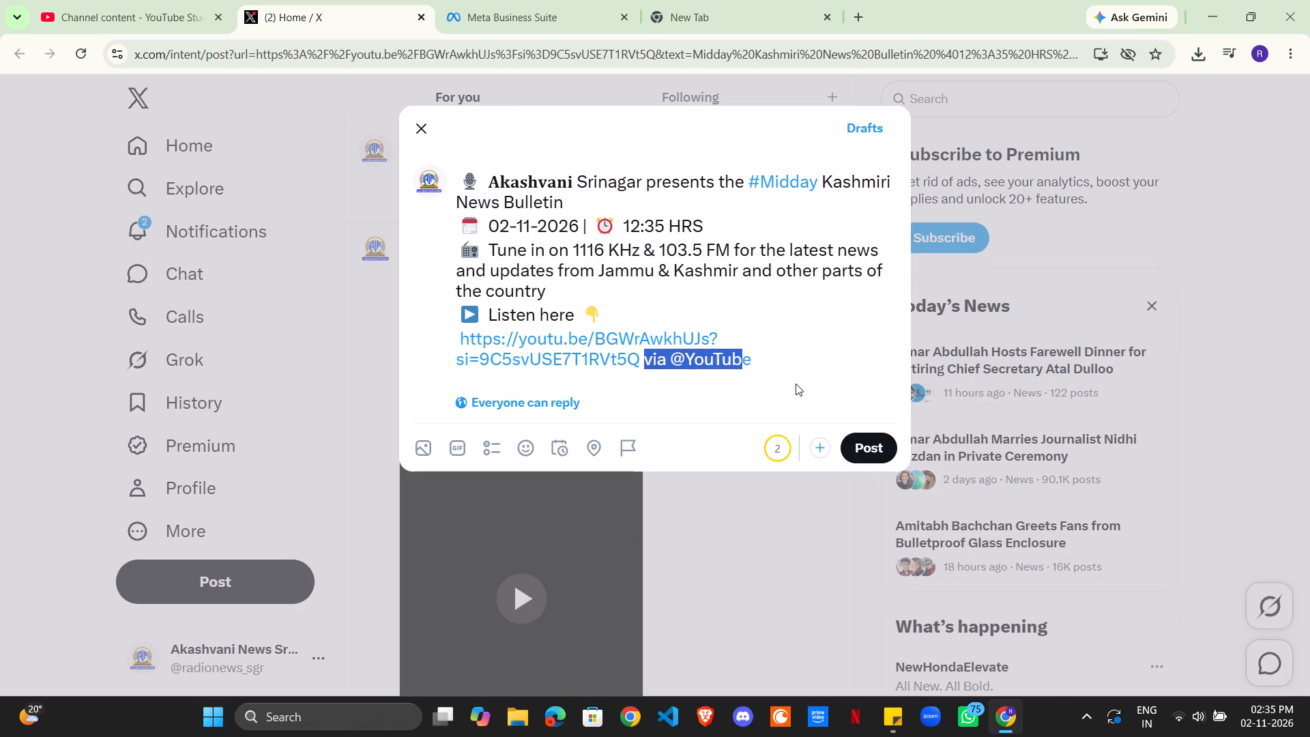
key(BackSpace)
key(BackSpace)
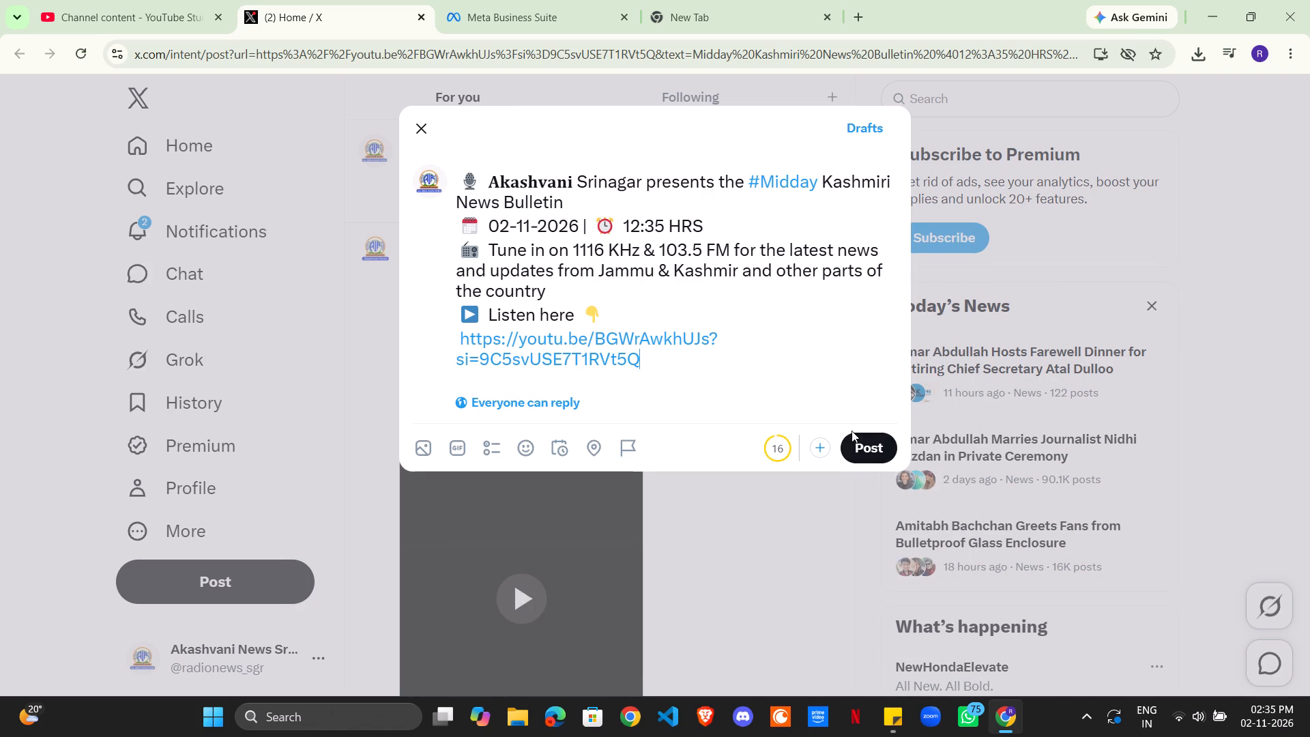
click(876, 446)
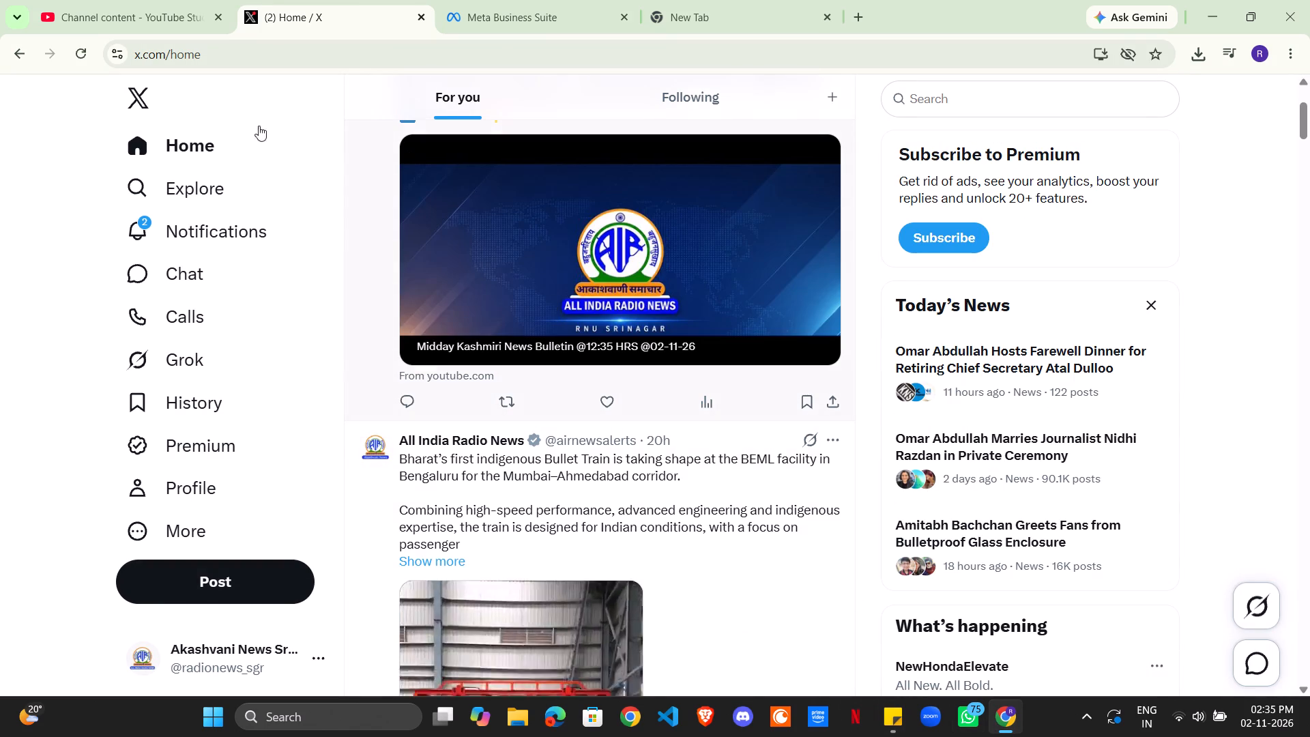
Return to YouTube Studio and close the midday Kashmiri video's published dialog.
click(85, 51)
click(82, 19)
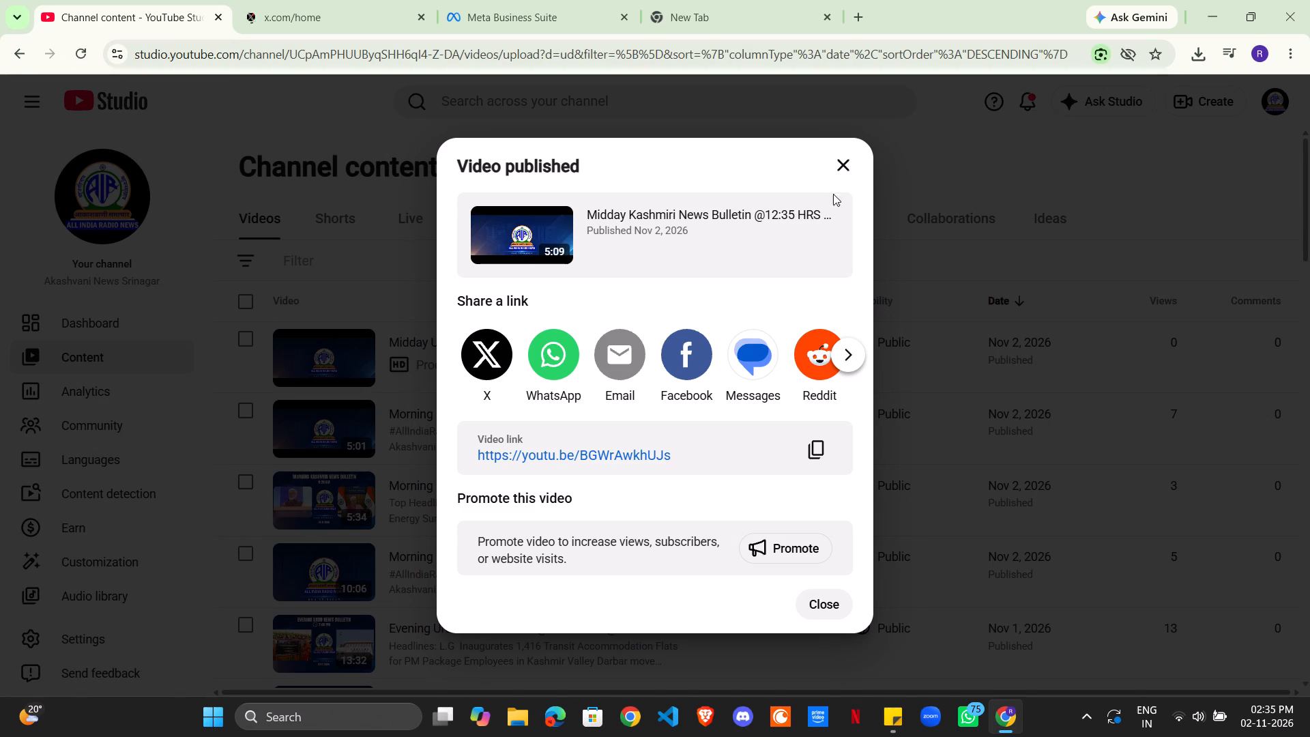
click(844, 177)
Switch to WhatsApp.
click(978, 714)
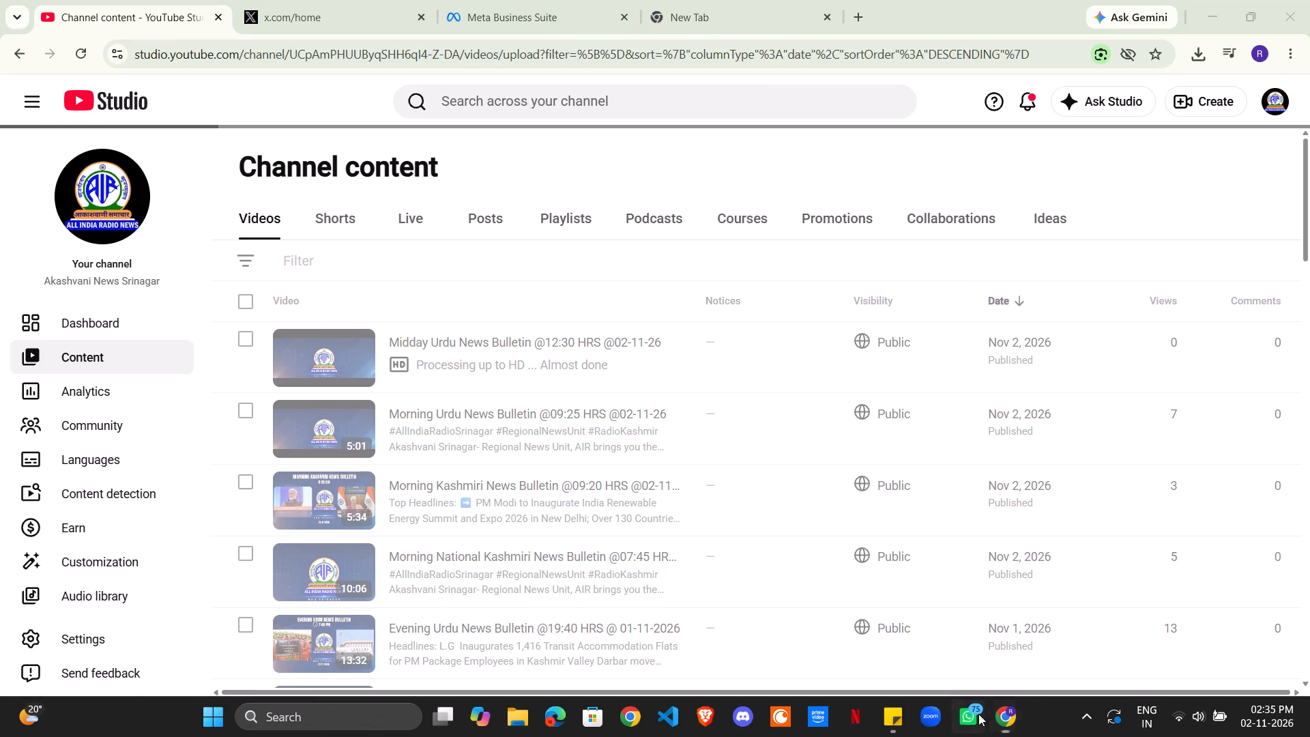
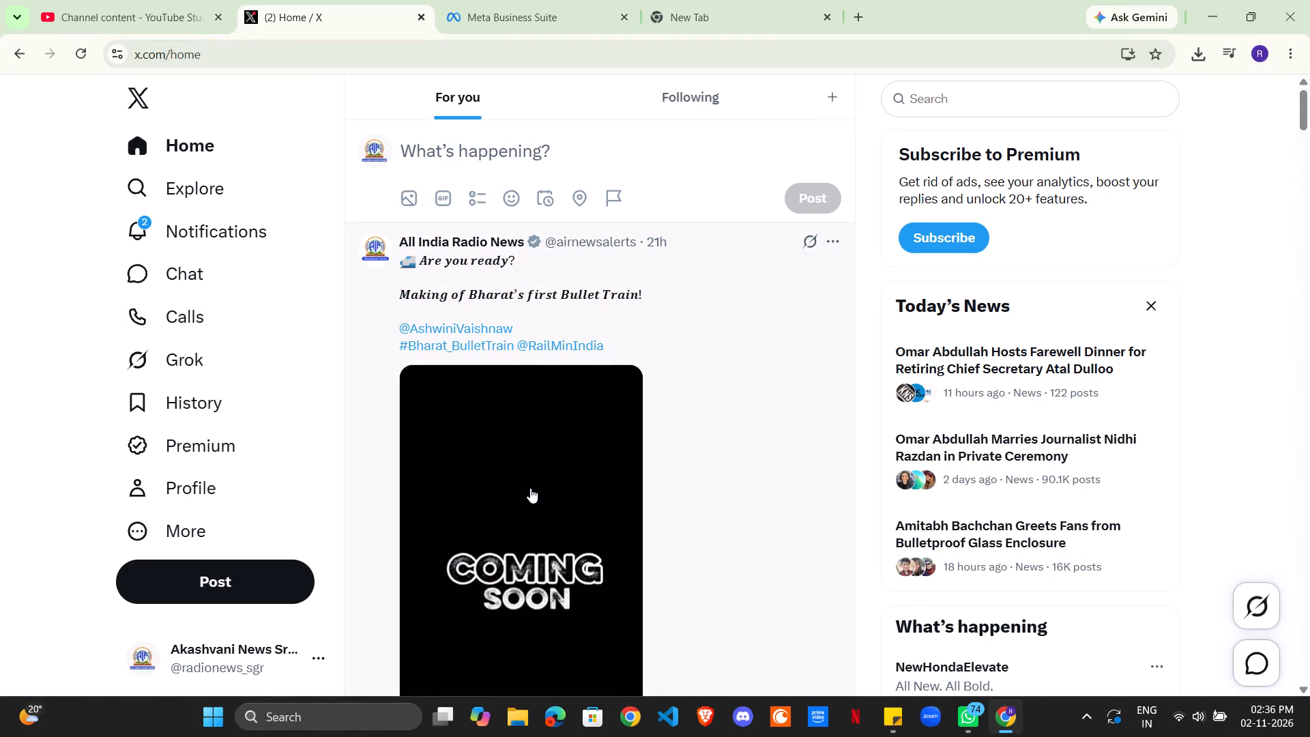
Open the All India Radio News profile on X and look through its recent posts.
click(442, 241)
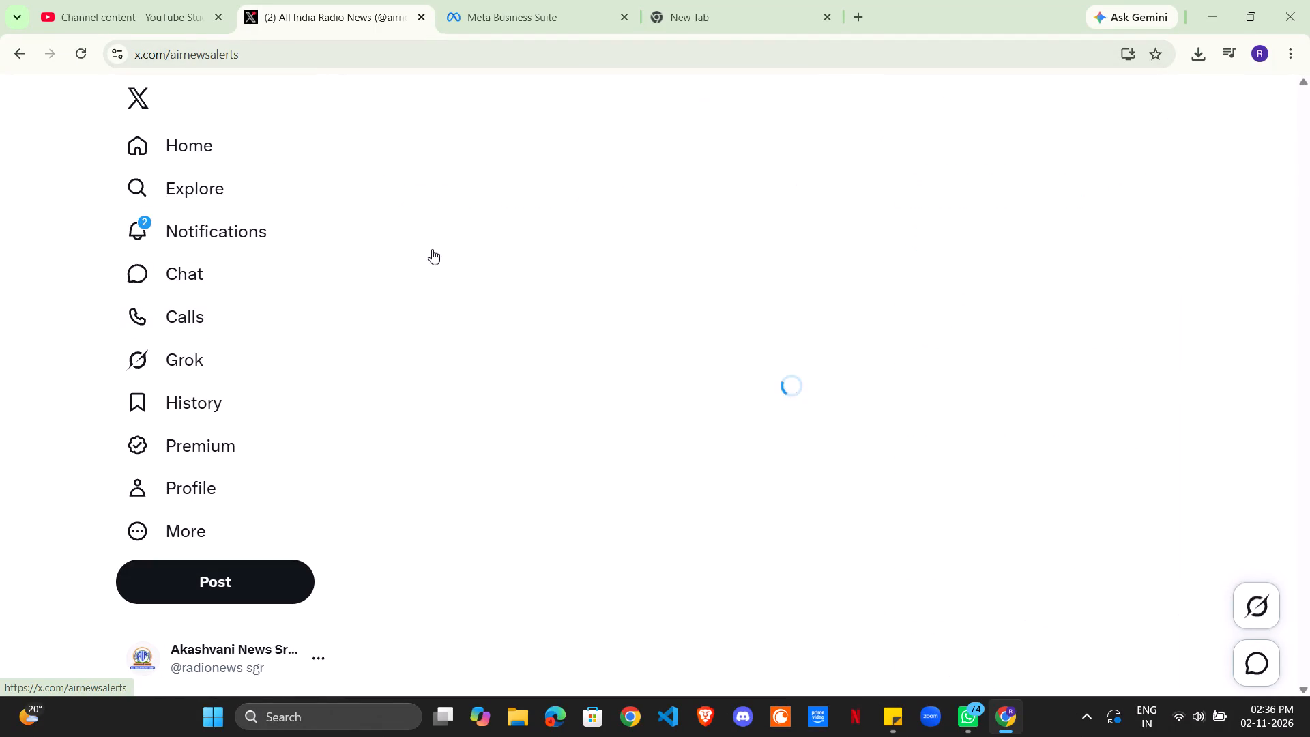
scroll(574, 310, down, 3)
scroll(745, 313, down, 11)
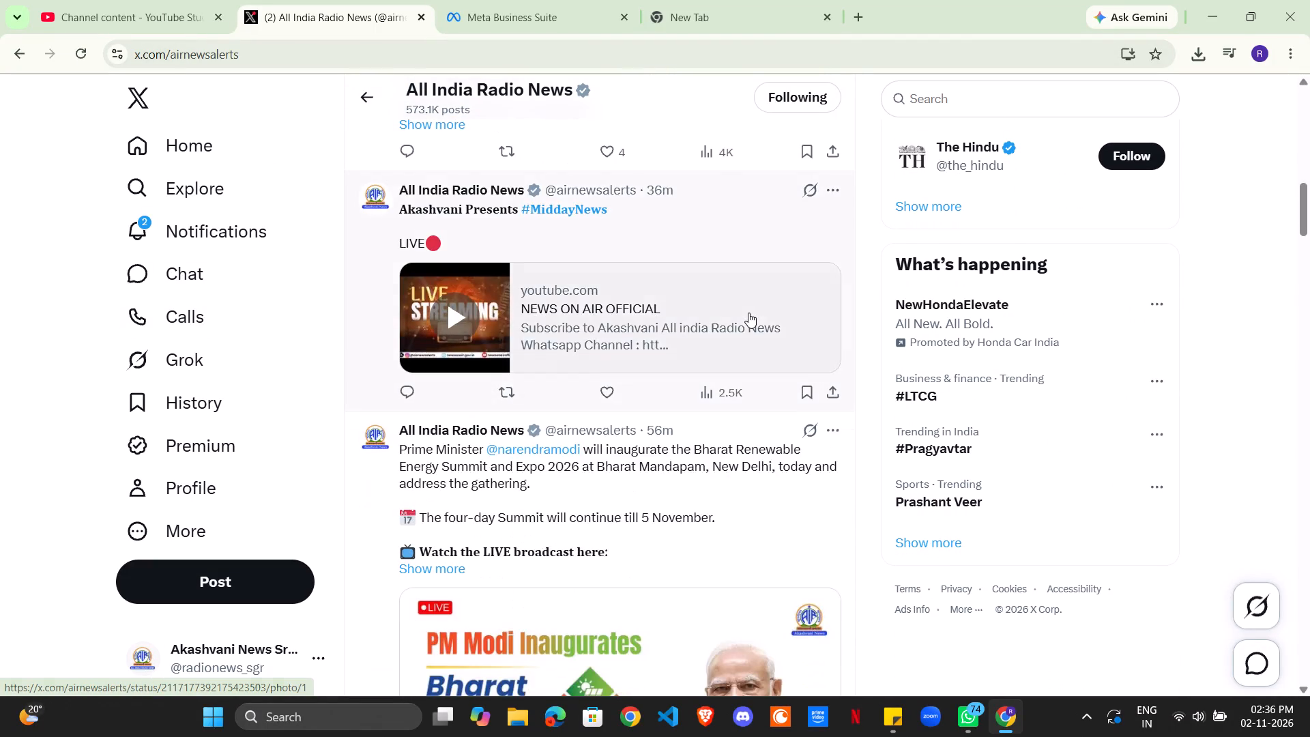
scroll(748, 313, down, 11)
scroll(755, 317, up, 7)
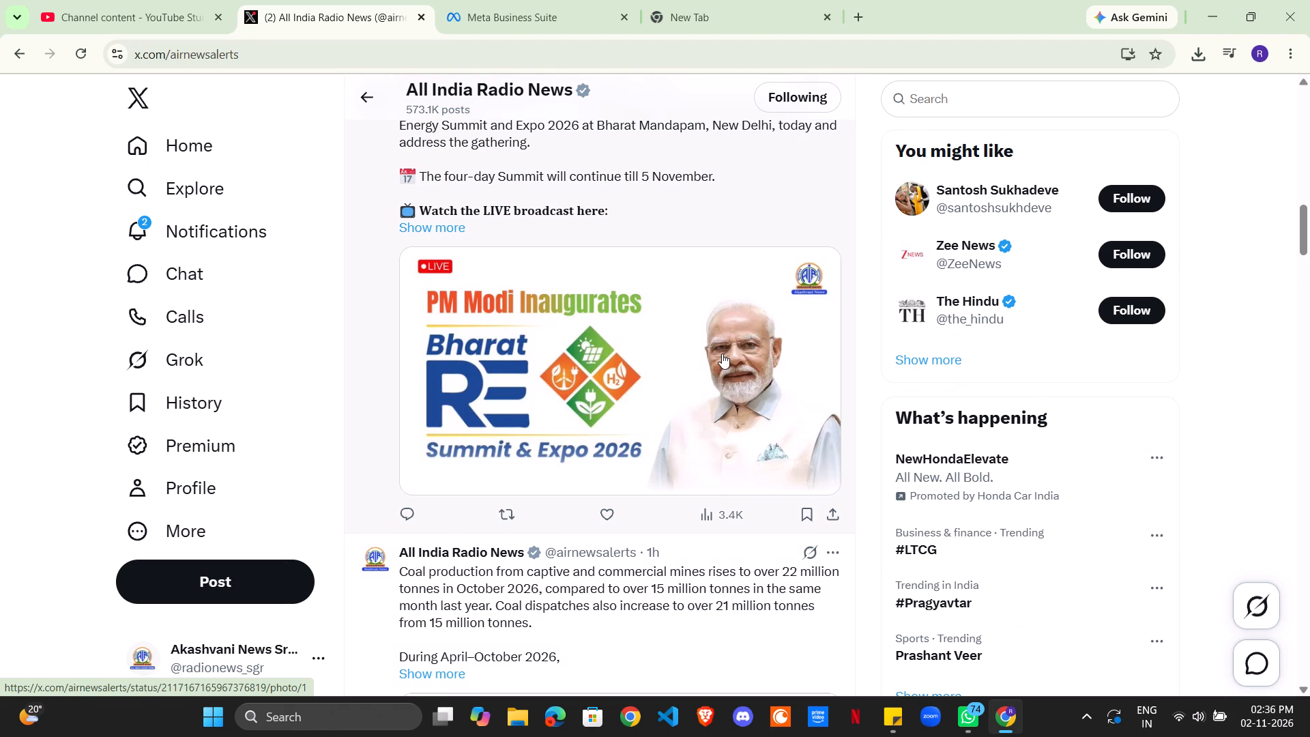
scroll(725, 369, up, 1)
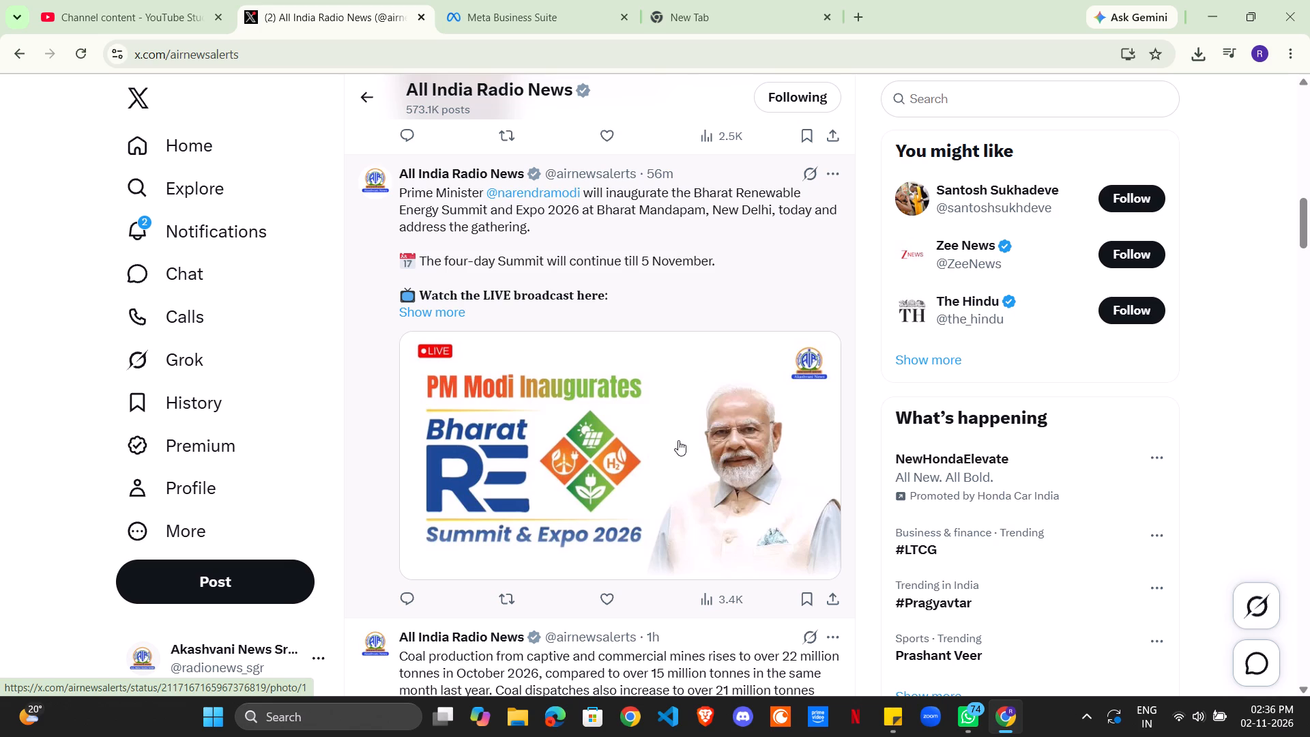
scroll(671, 427, down, 9)
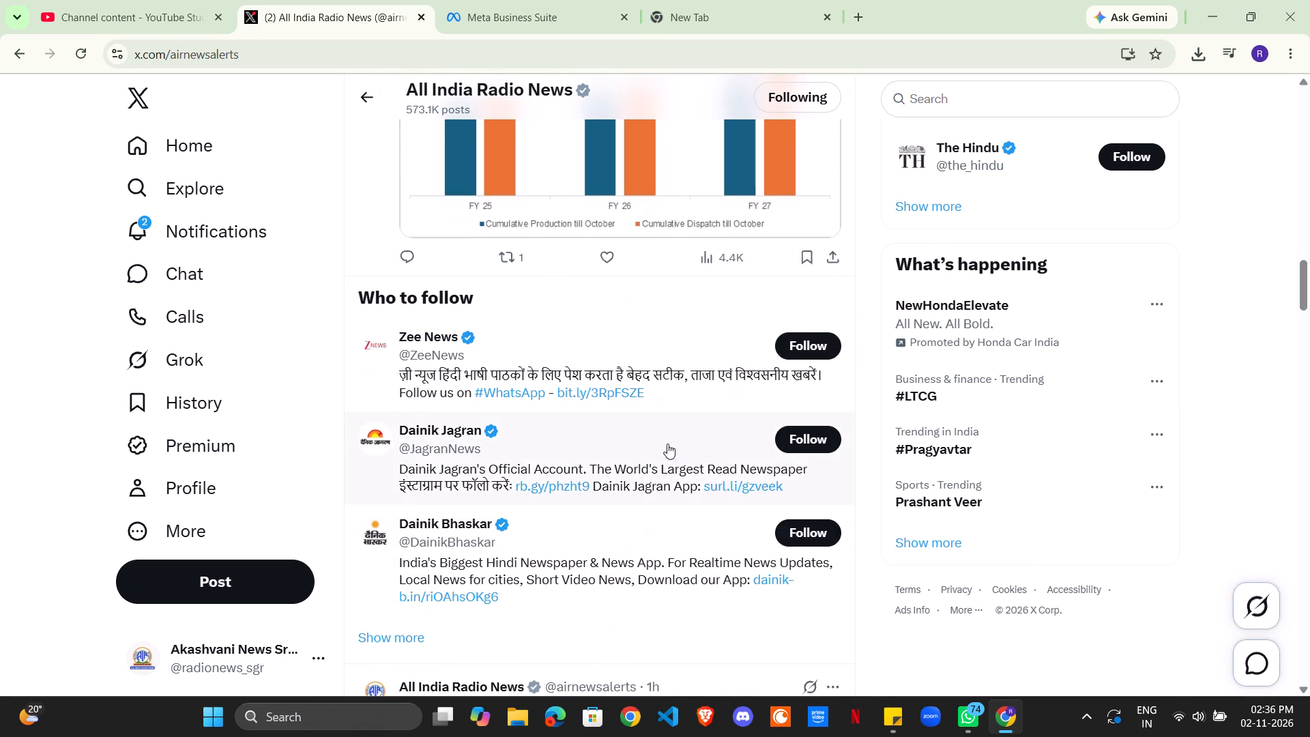
scroll(667, 439, down, 6)
scroll(676, 476, up, 15)
scroll(671, 427, up, 6)
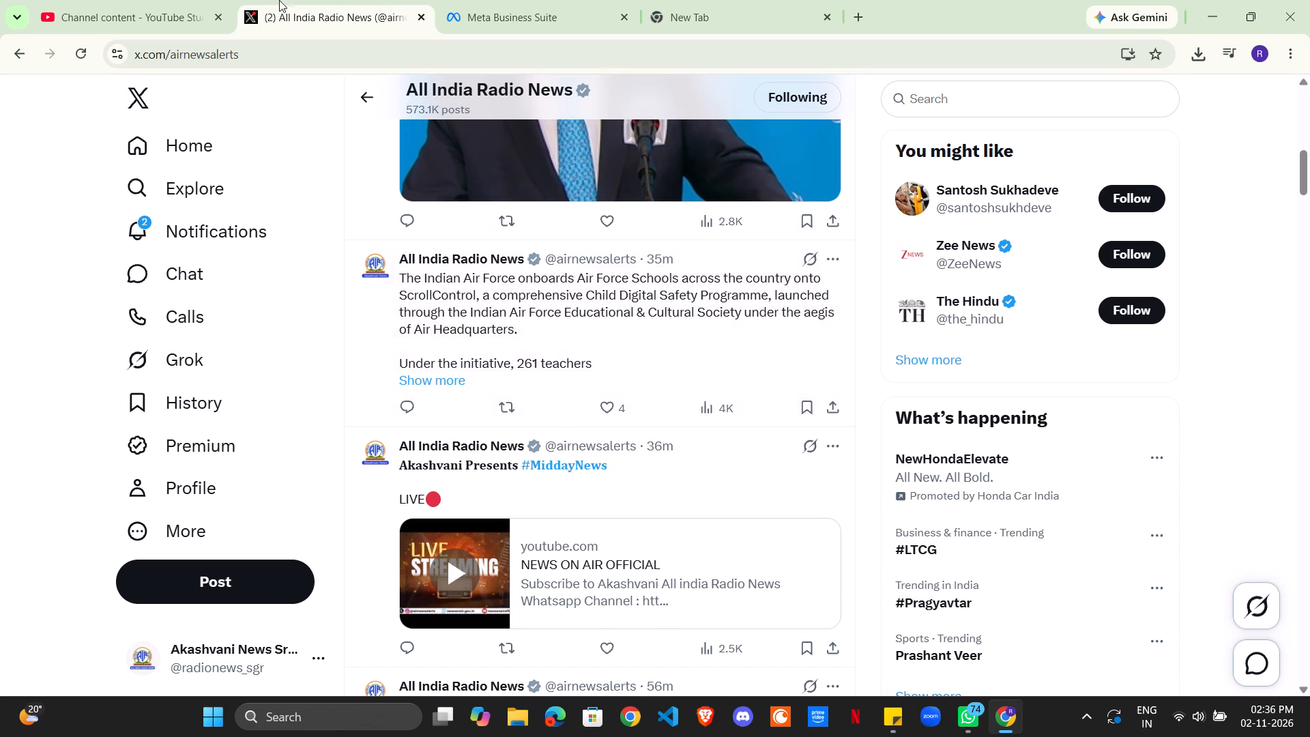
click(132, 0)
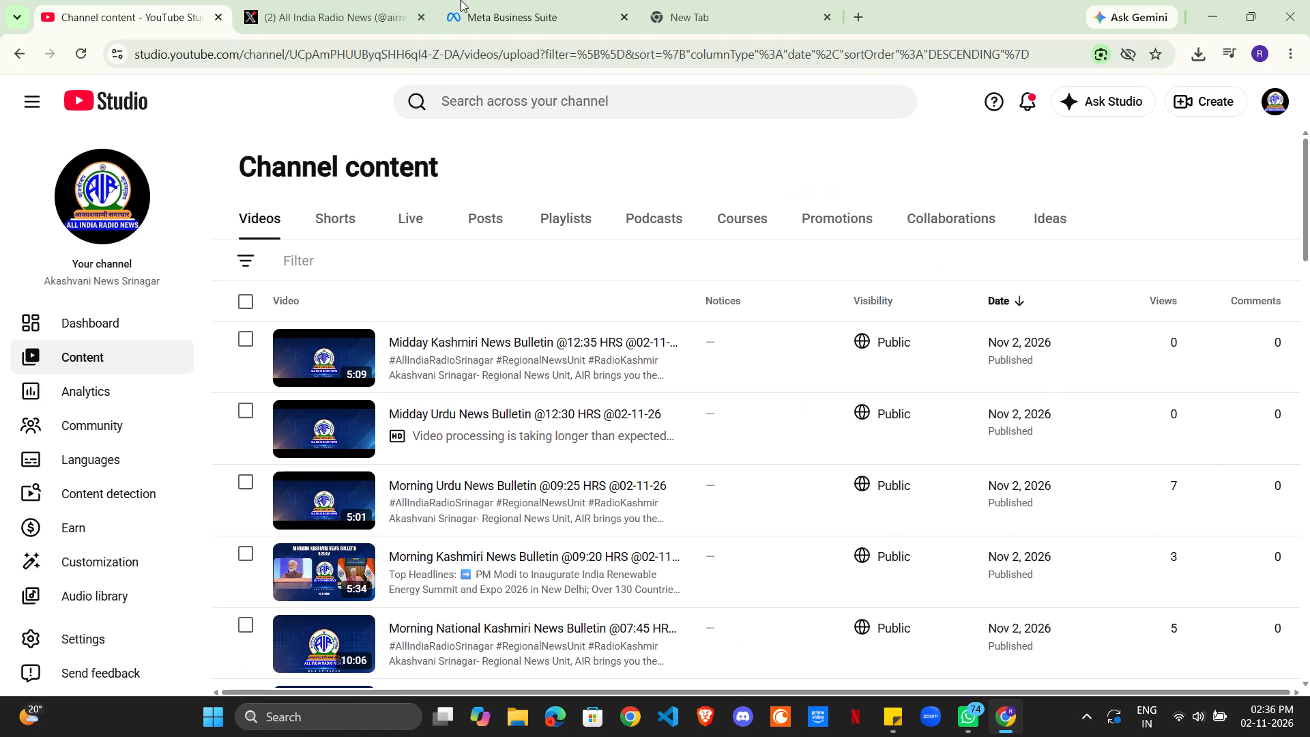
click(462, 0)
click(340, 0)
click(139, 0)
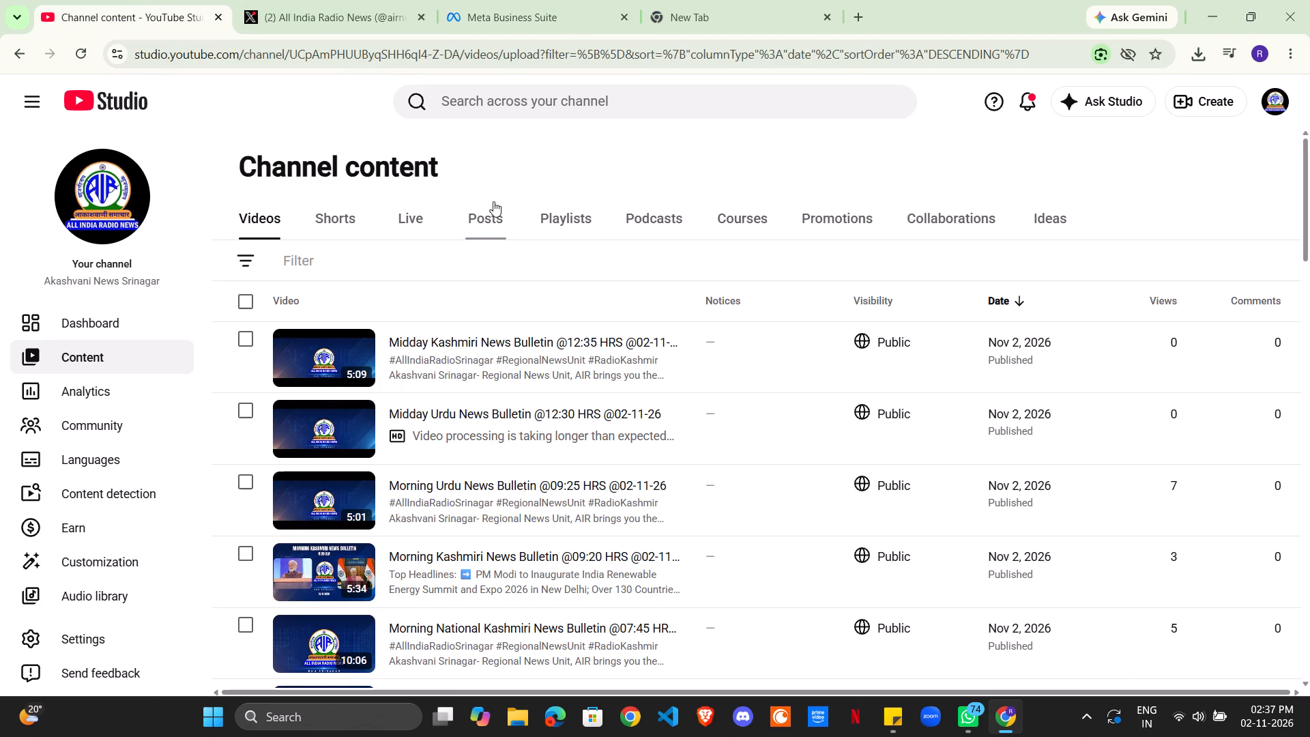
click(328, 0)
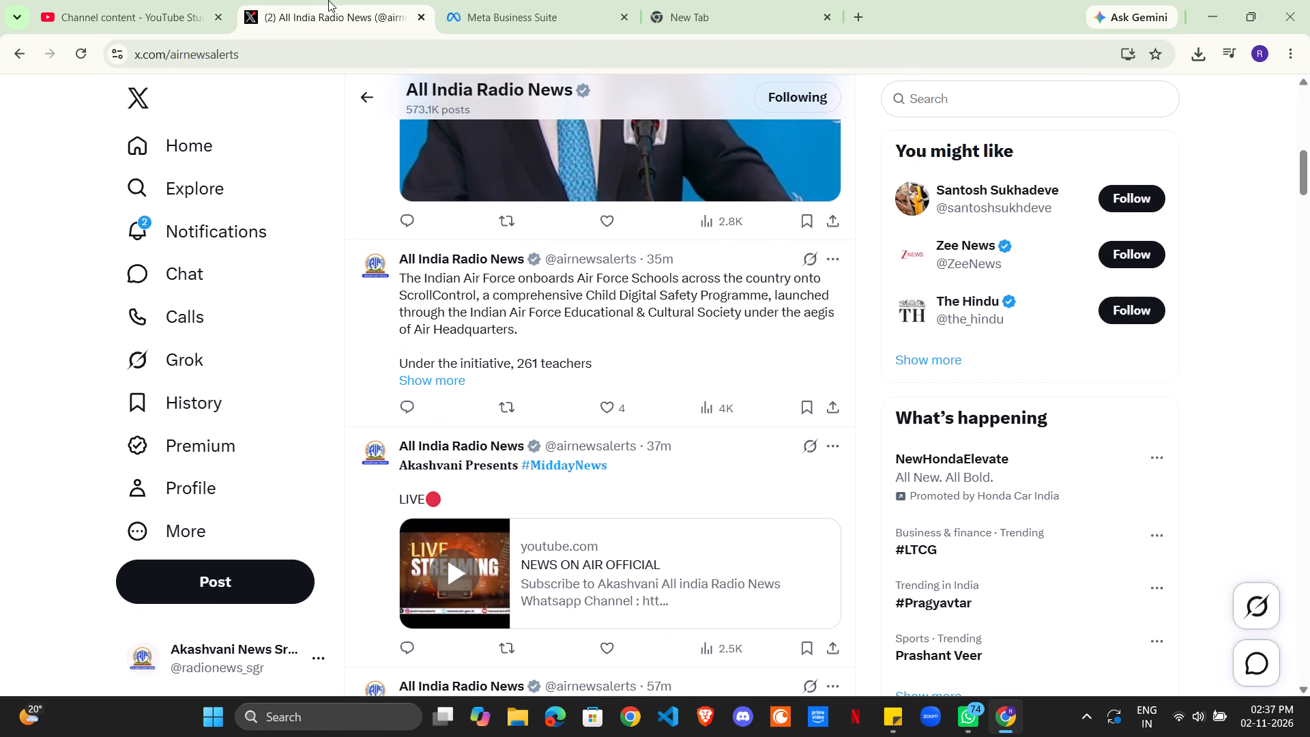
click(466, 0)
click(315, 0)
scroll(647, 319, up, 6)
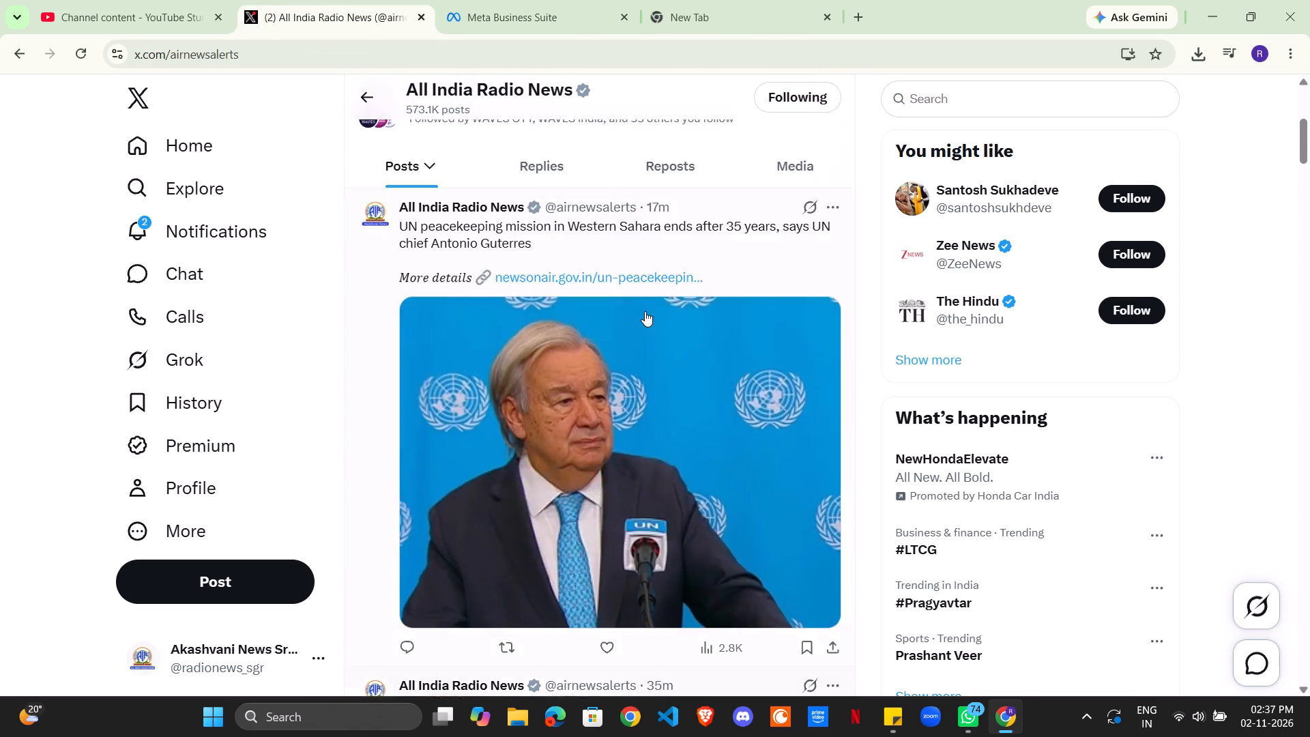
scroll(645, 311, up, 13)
Search Google for "J&K win National T20 Cricket championship 2026 for Deaf , defeating Rajasthan." and open the Kashmir Observer article.
click(751, 0)
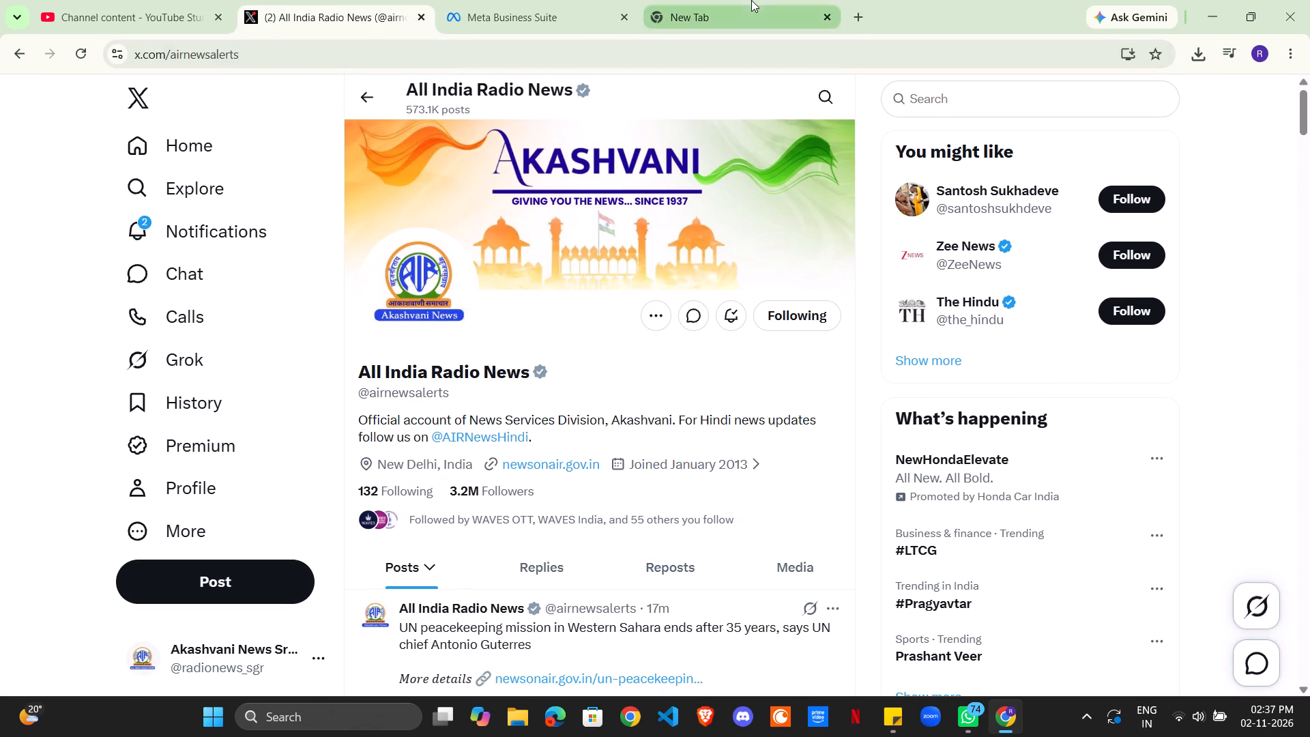
key(ctrl+v)
key(Return)
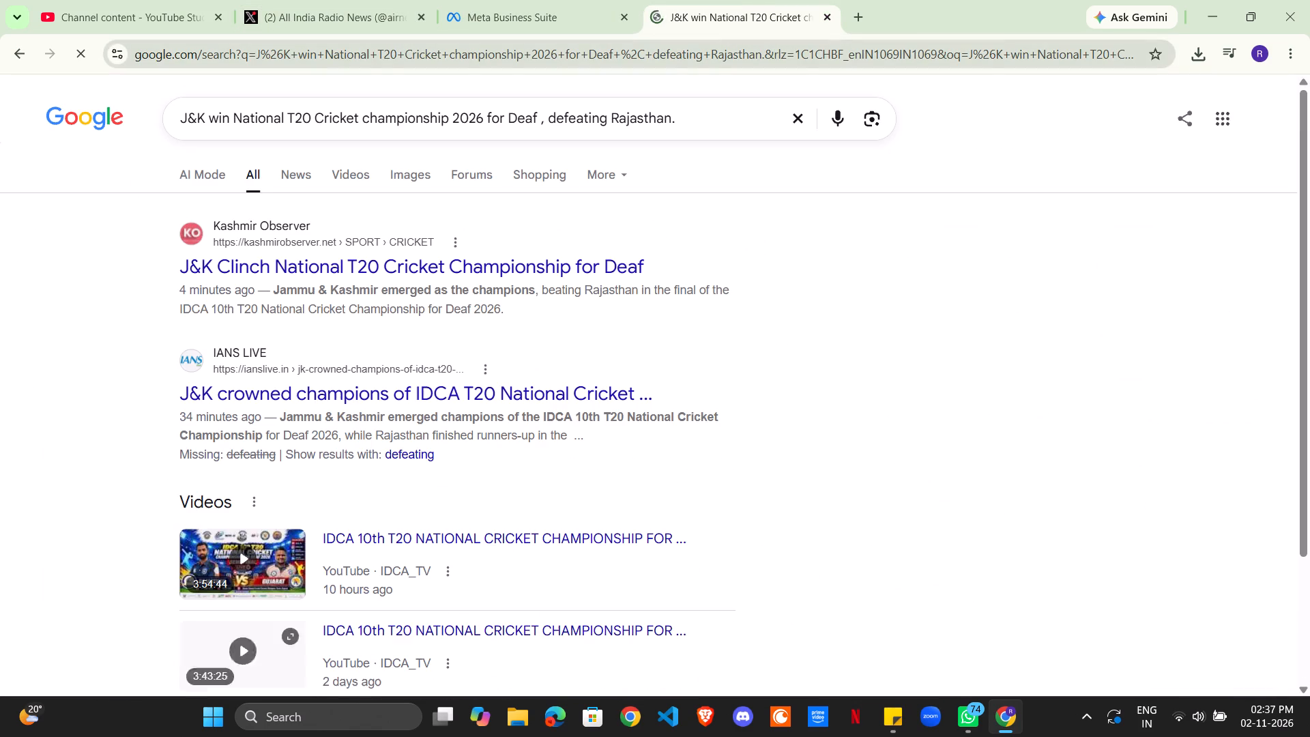
click(370, 275)
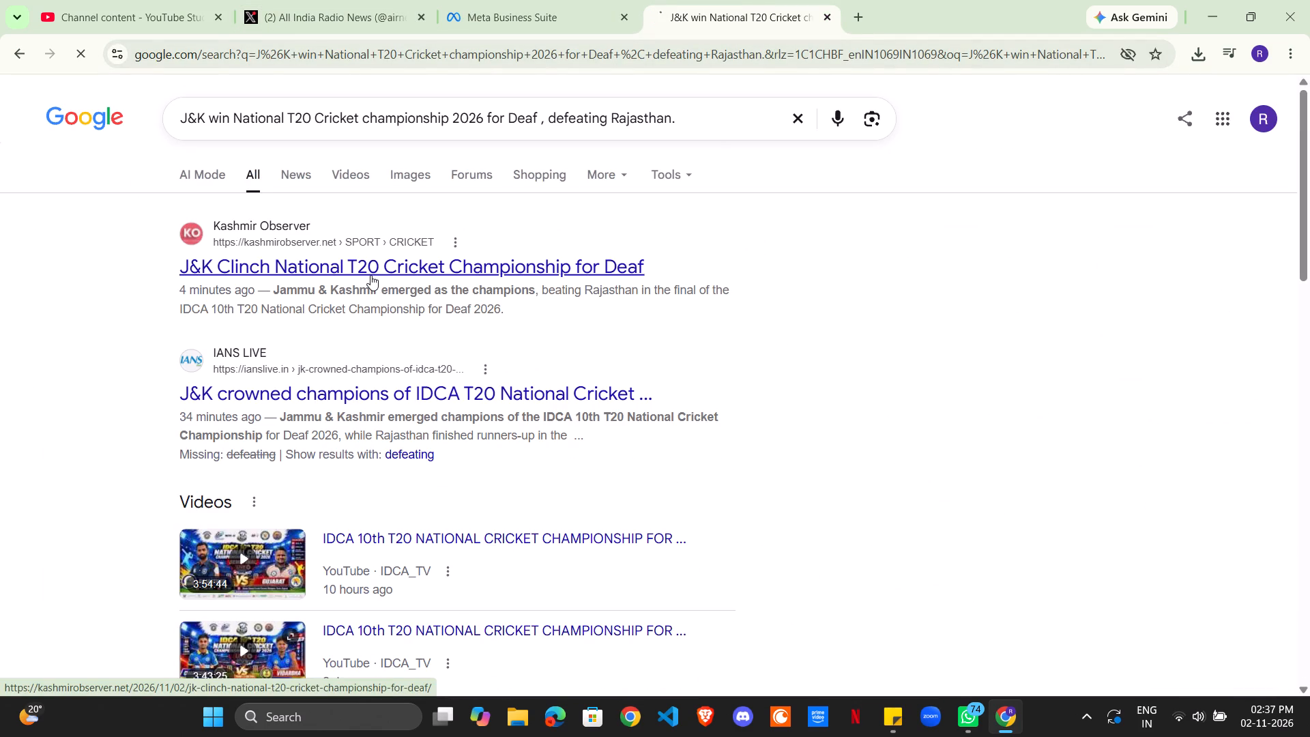
scroll(274, 394, down, 6)
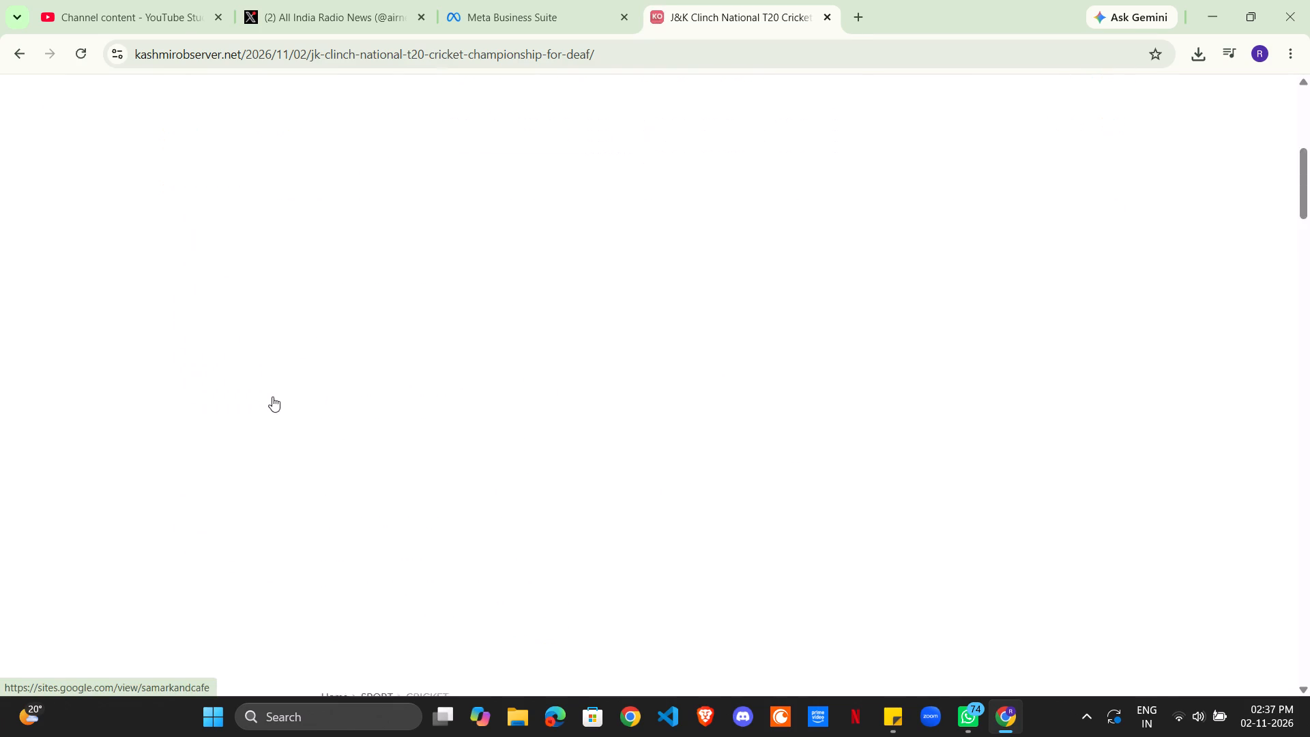
scroll(272, 392, down, 4)
drag(282, 262, 308, 265)
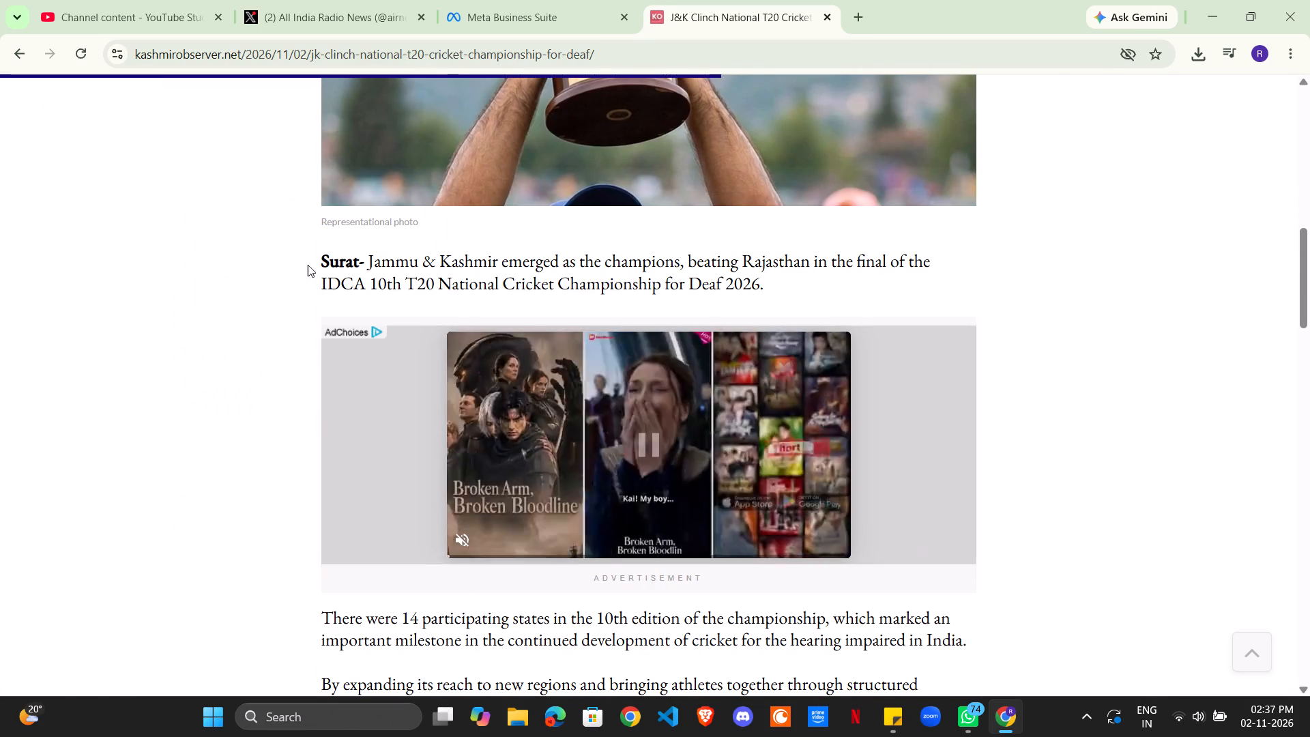
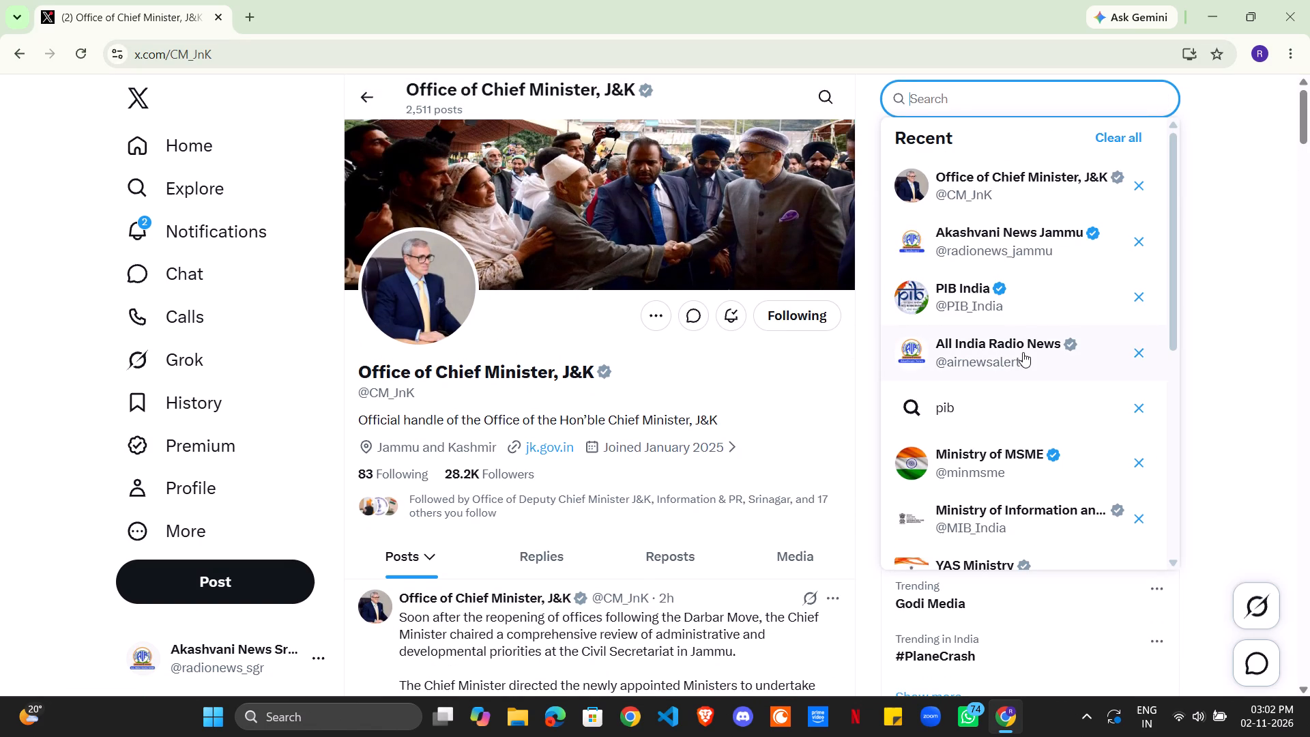
scroll(1023, 352, down, 1)
scroll(975, 421, down, 1)
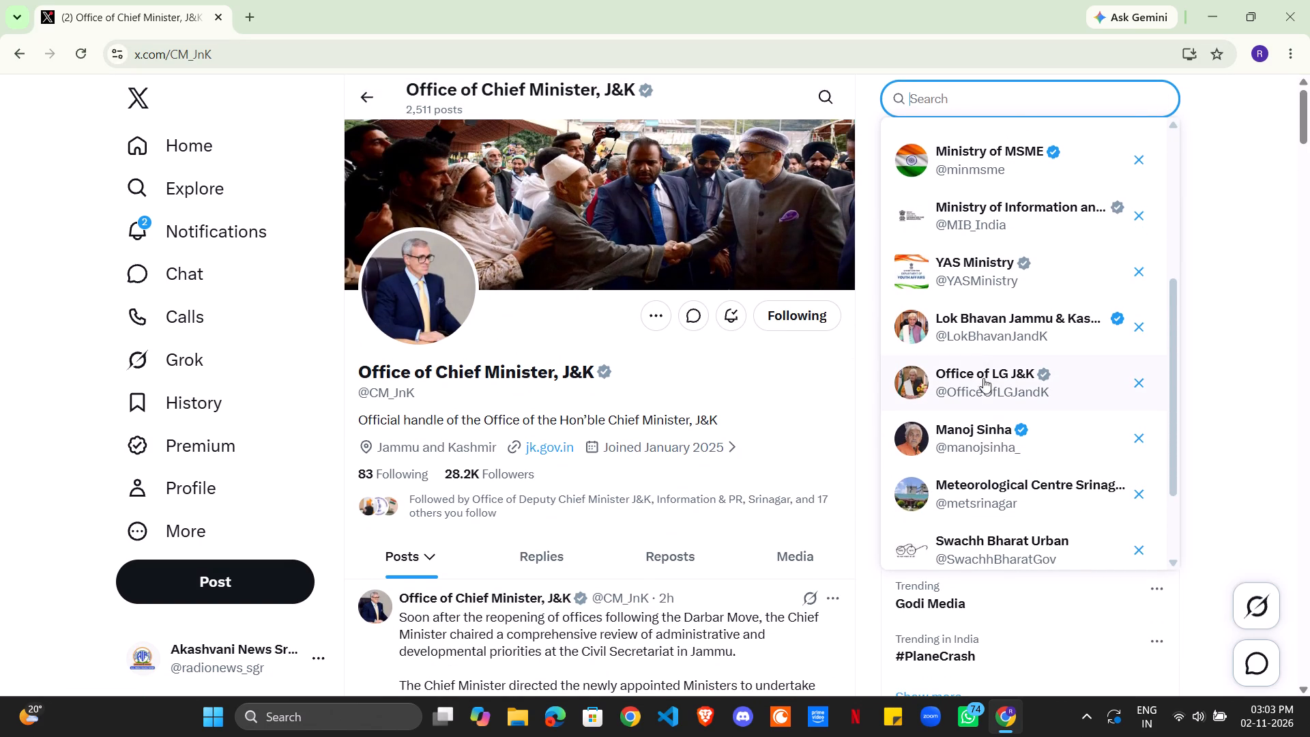
click(985, 385)
scroll(985, 385, down, 2)
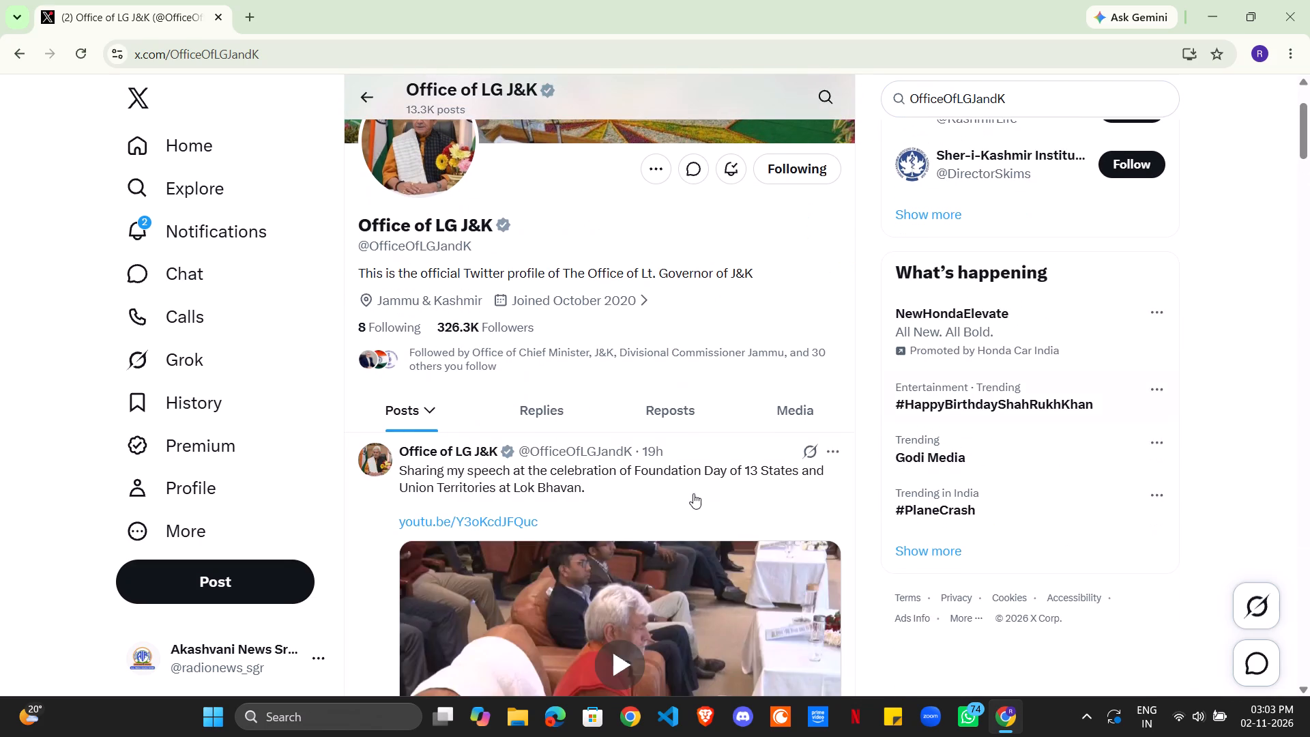
scroll(690, 494, right, 1)
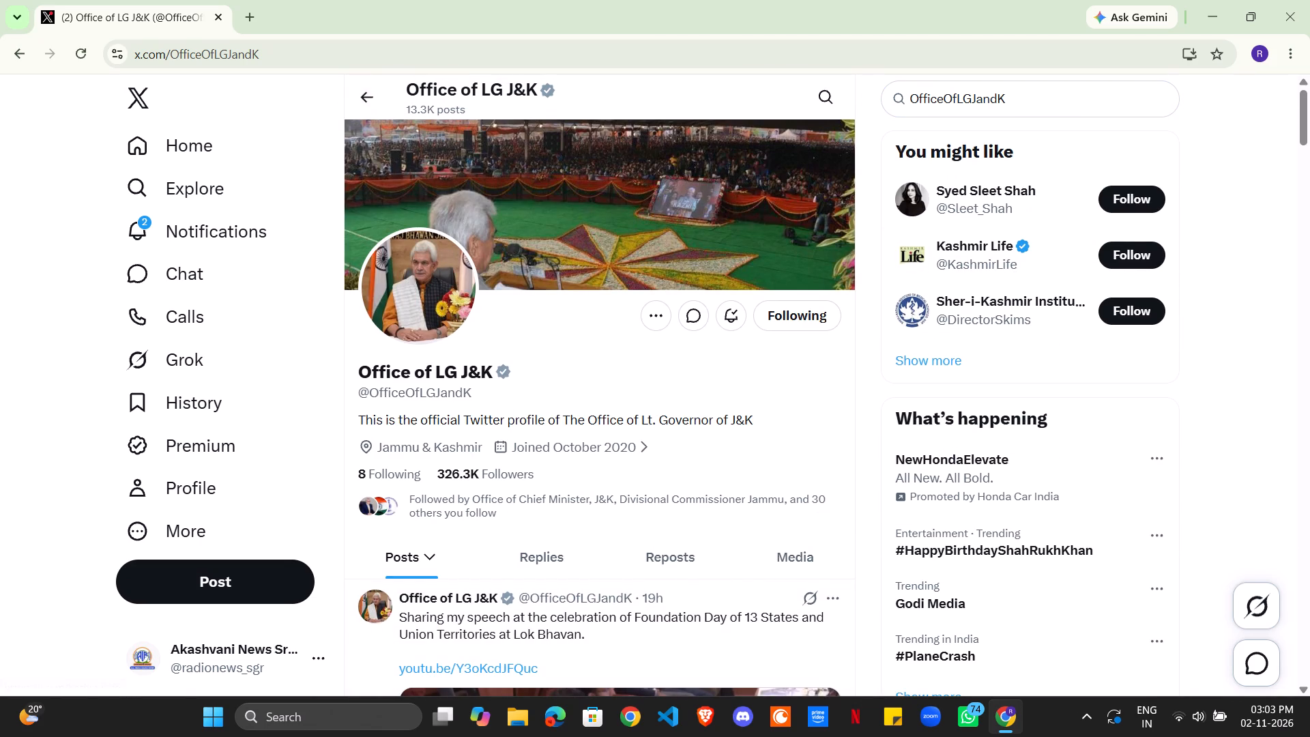
Open Akashvani News Jammu from the recent X searches, expand its newest post's full text and look through its recent posts.
click(1132, 85)
click(1160, 104)
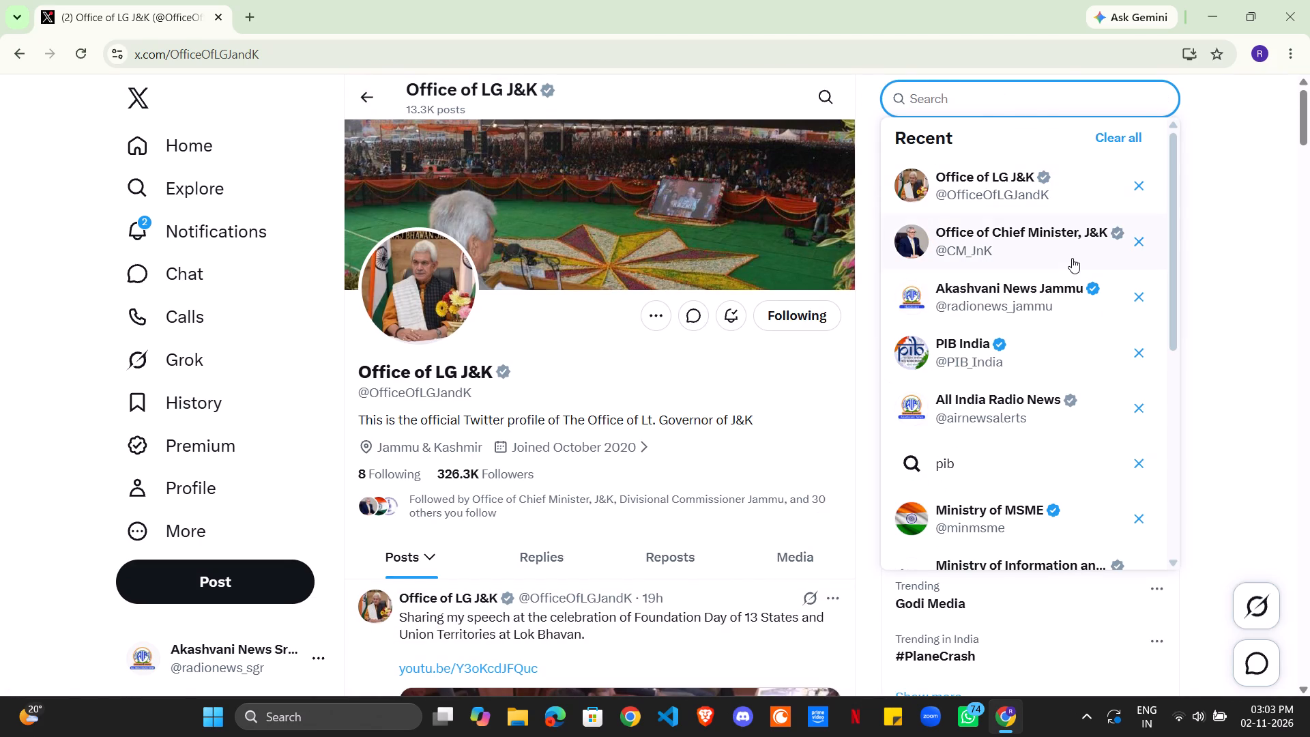
click(999, 295)
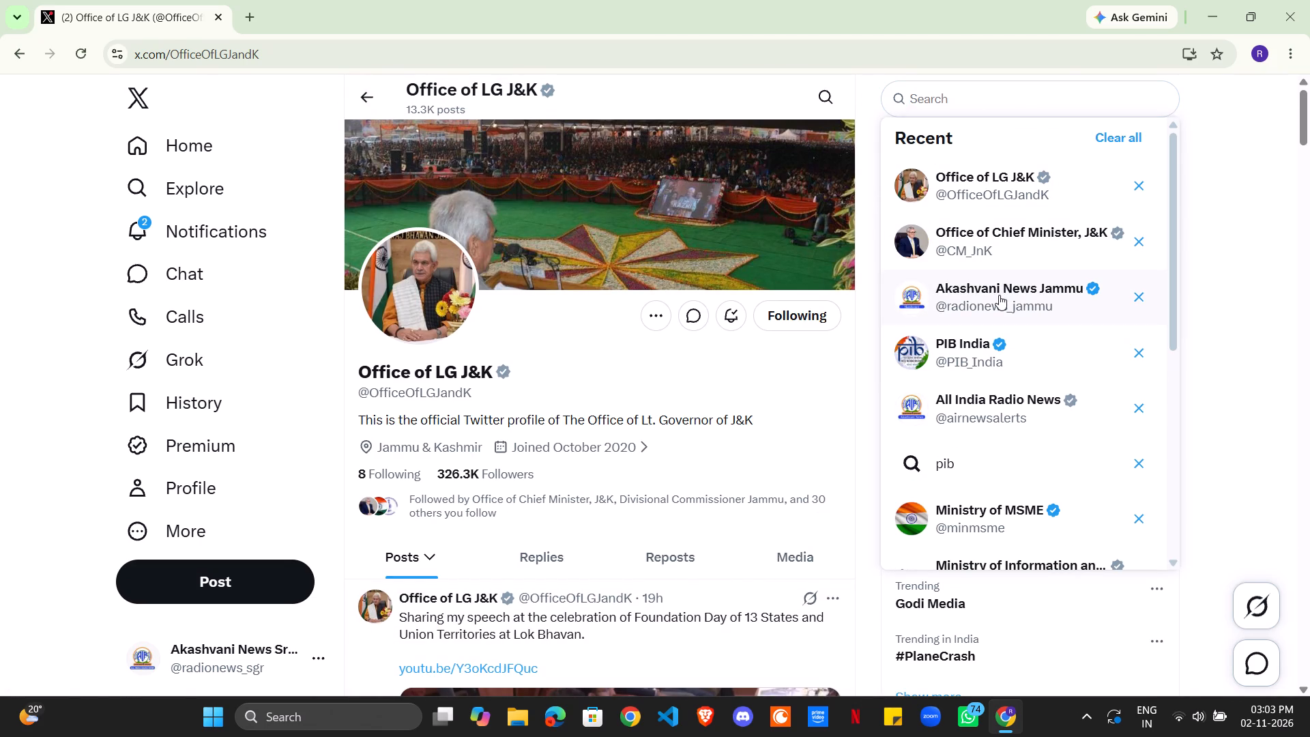
scroll(736, 342, down, 6)
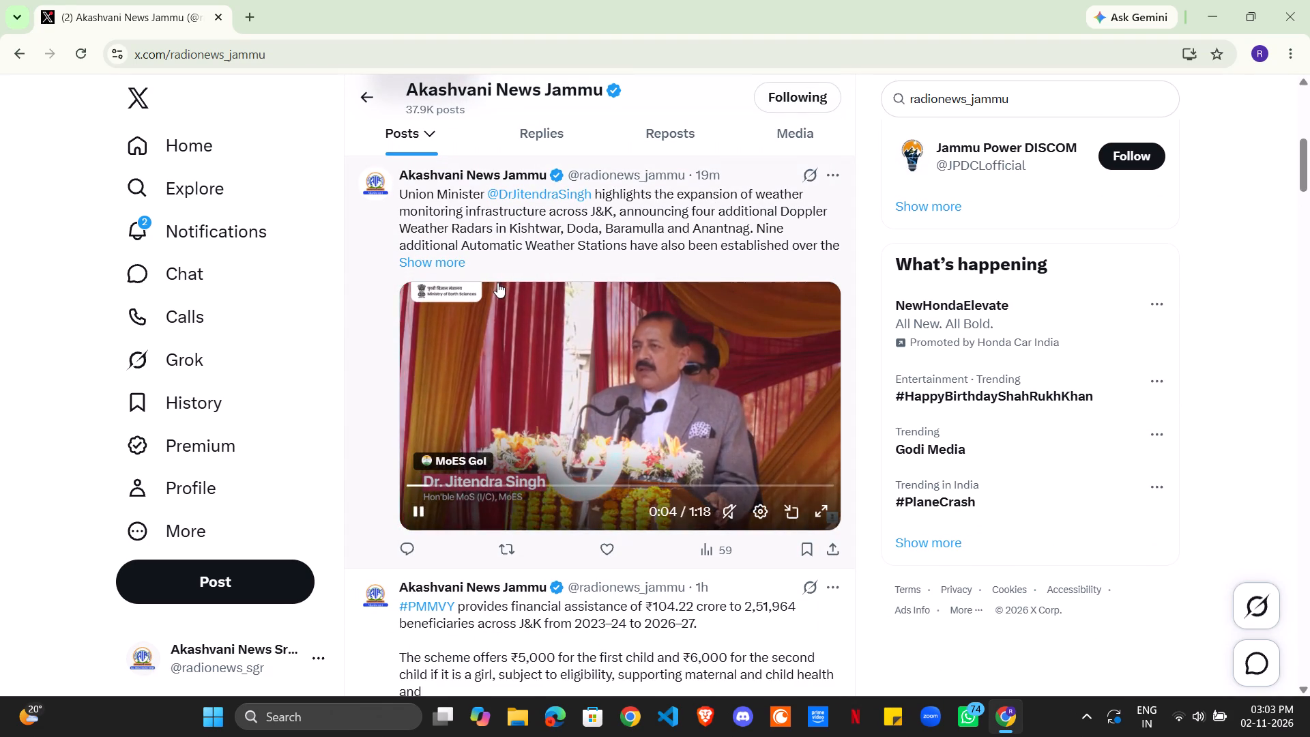
click(460, 266)
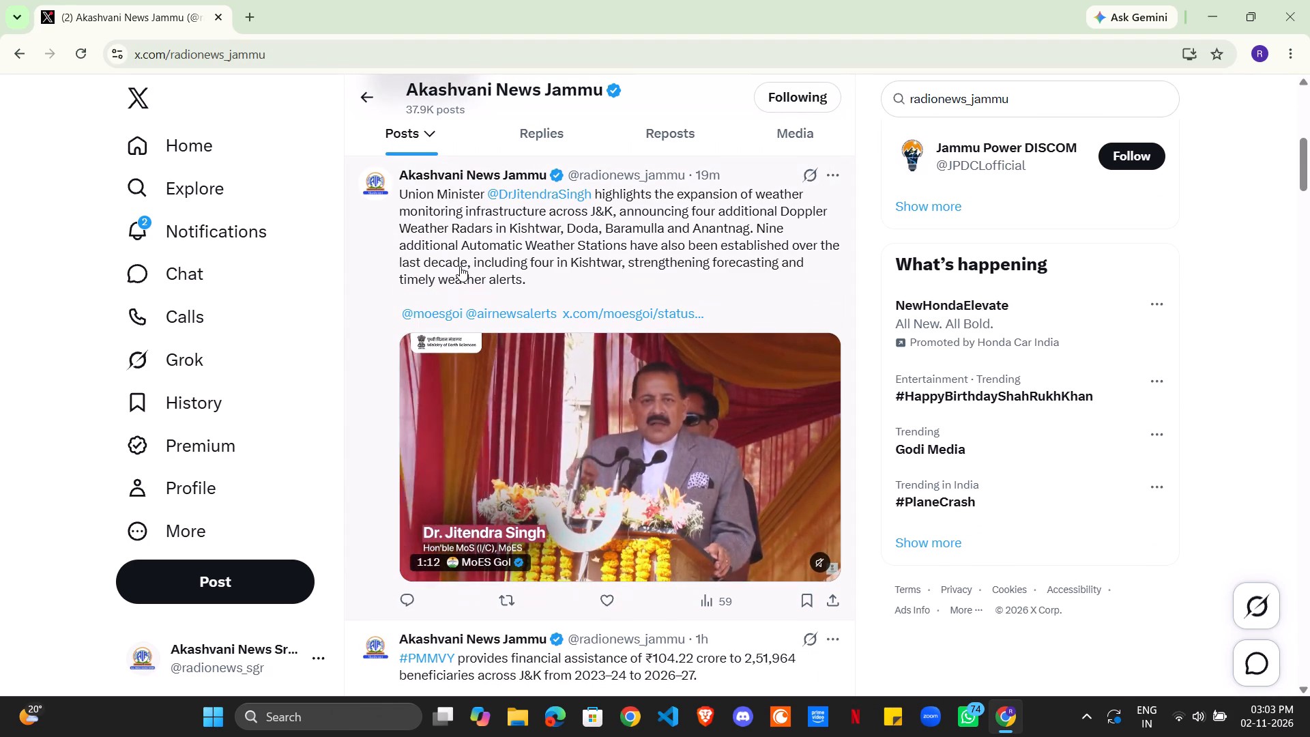
scroll(705, 265, down, 4)
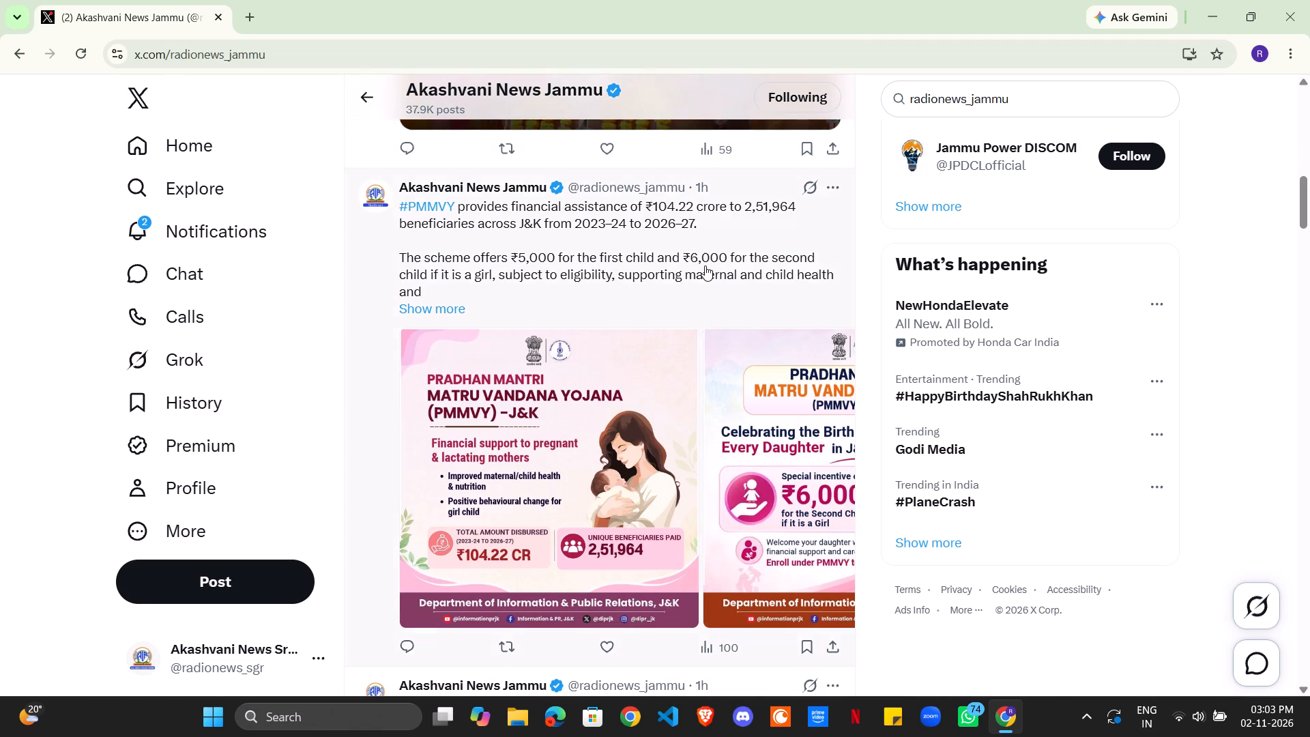
Go back to the Akashvani News Srinagar profile on X and close the browser window.
scroll(705, 265, right, 19)
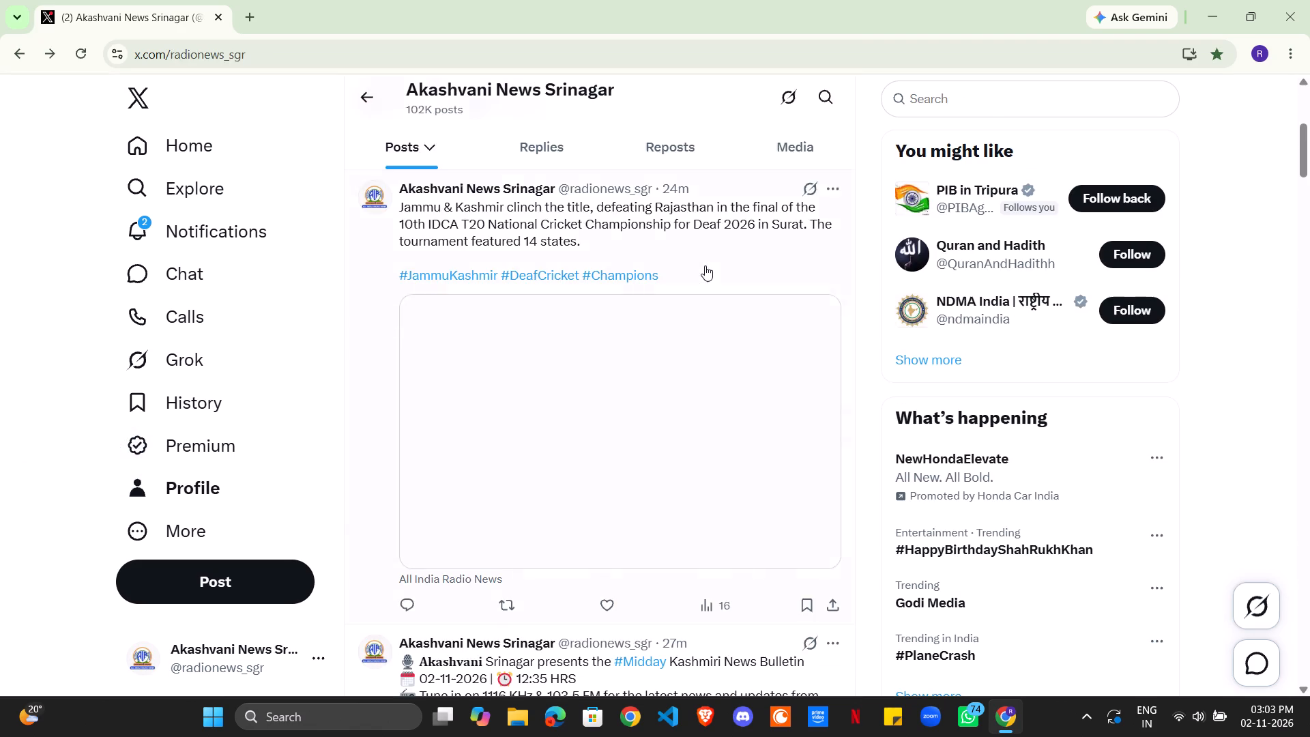
scroll(705, 265, right, 7)
click(1309, 0)
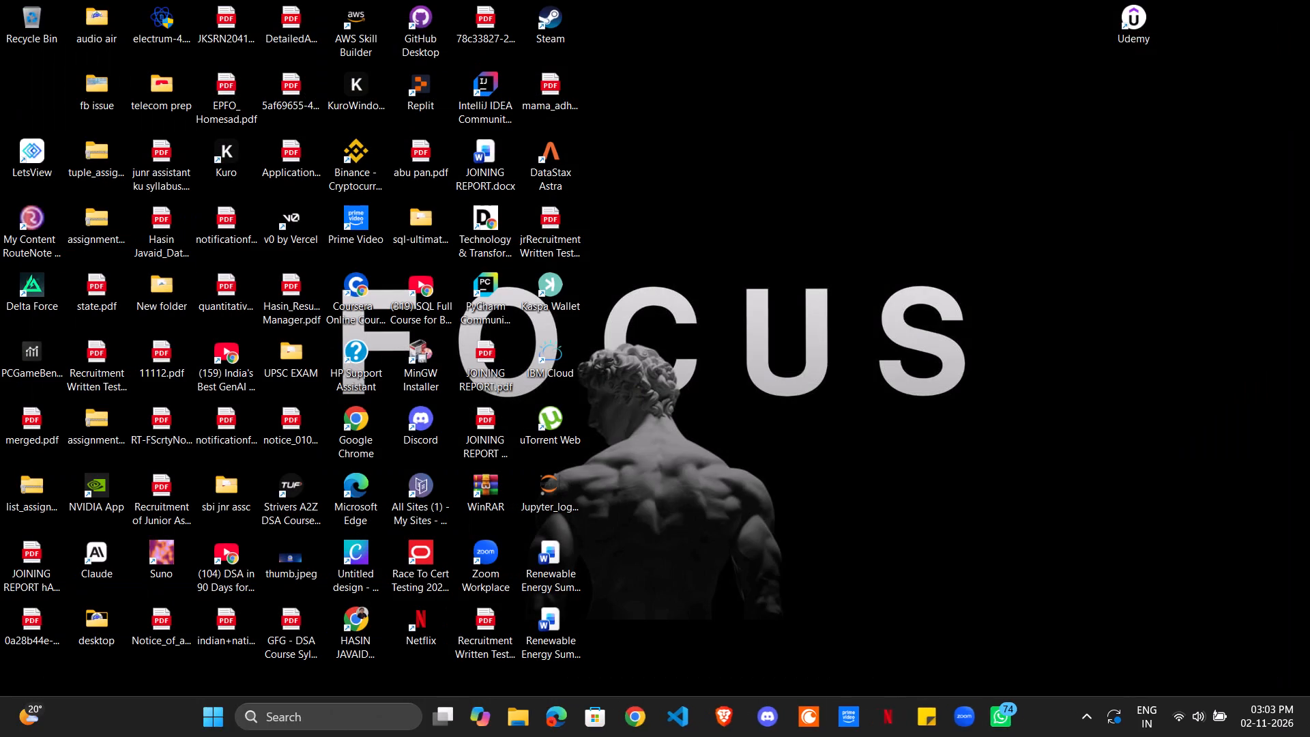